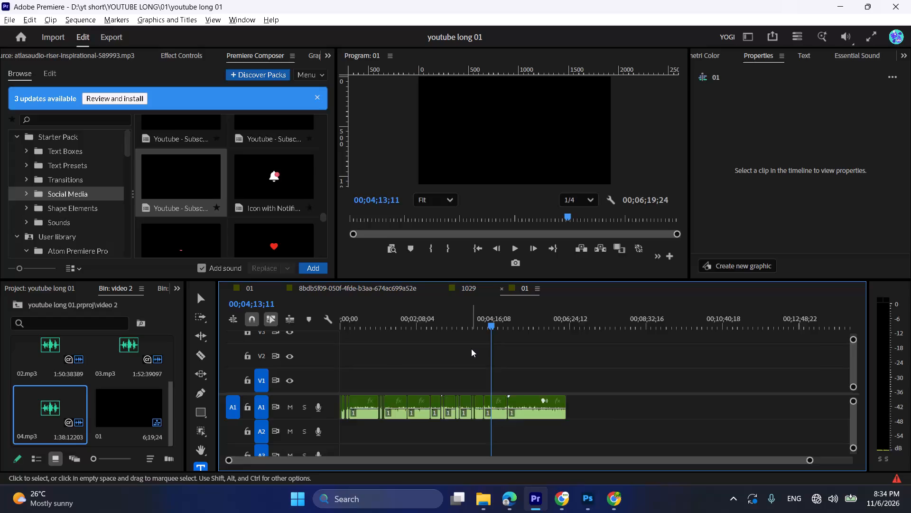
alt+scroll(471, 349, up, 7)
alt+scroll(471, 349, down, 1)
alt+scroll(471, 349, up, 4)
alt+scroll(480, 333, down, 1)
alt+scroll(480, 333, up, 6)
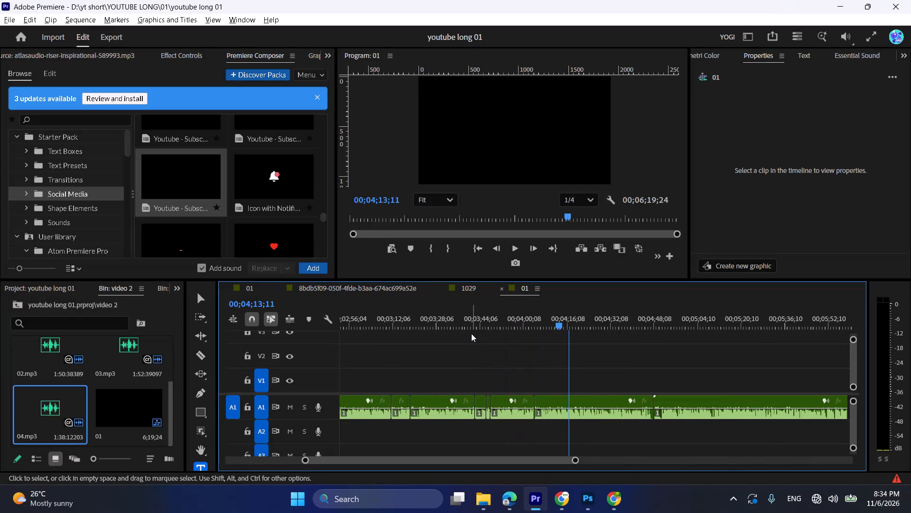
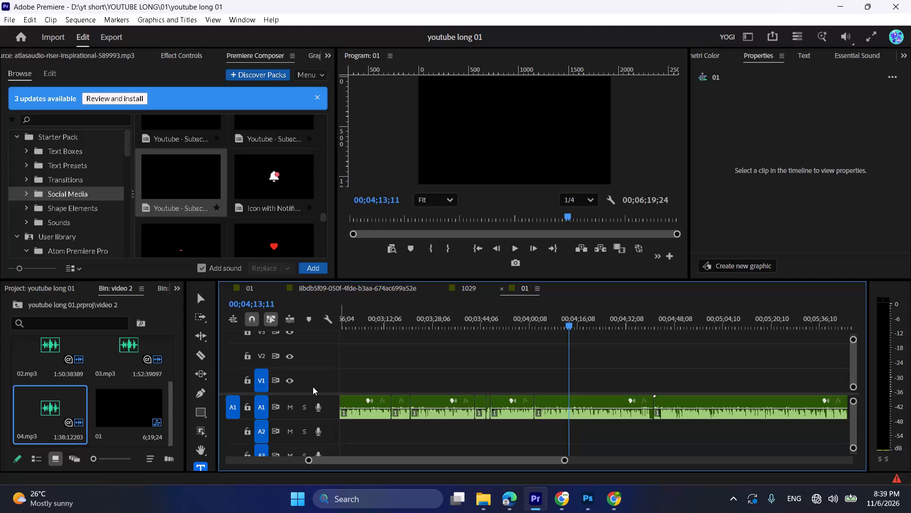
Listen to the A1 voice track from about 00;04;12 to the end of the 03.mp3 clip, checking for pauses.
click(499, 358)
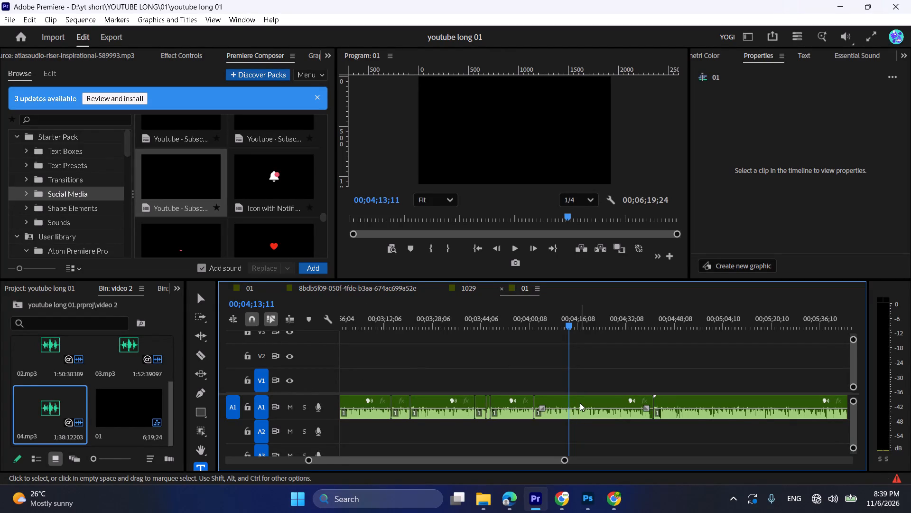
alt+scroll(580, 403, up, 14)
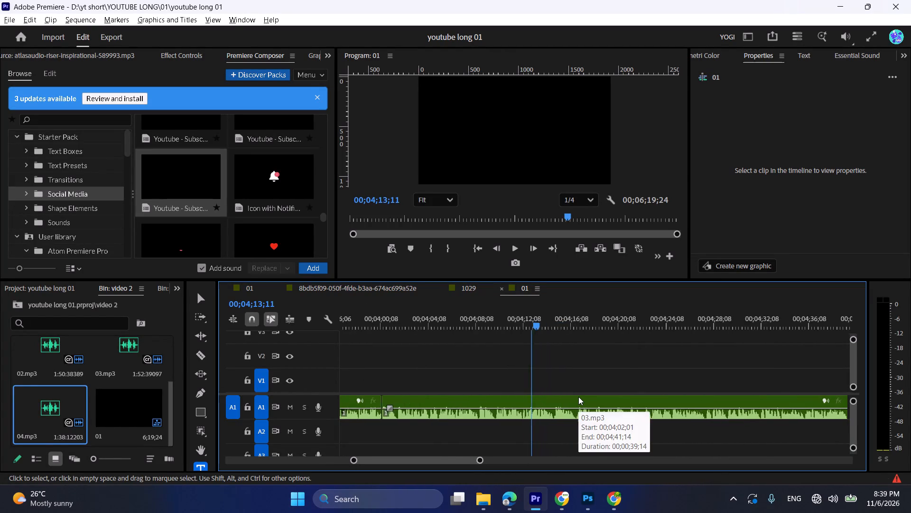
alt+scroll(578, 397, up, 3)
click(494, 316)
key(space)
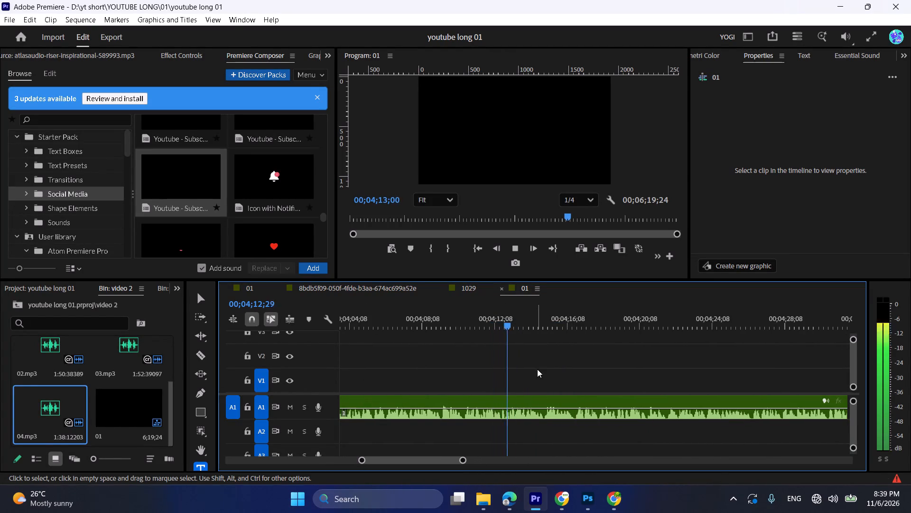
alt+scroll(556, 370, down, 3)
alt+scroll(548, 377, up, 9)
alt+scroll(548, 377, down, 2)
alt+scroll(548, 377, up, 2)
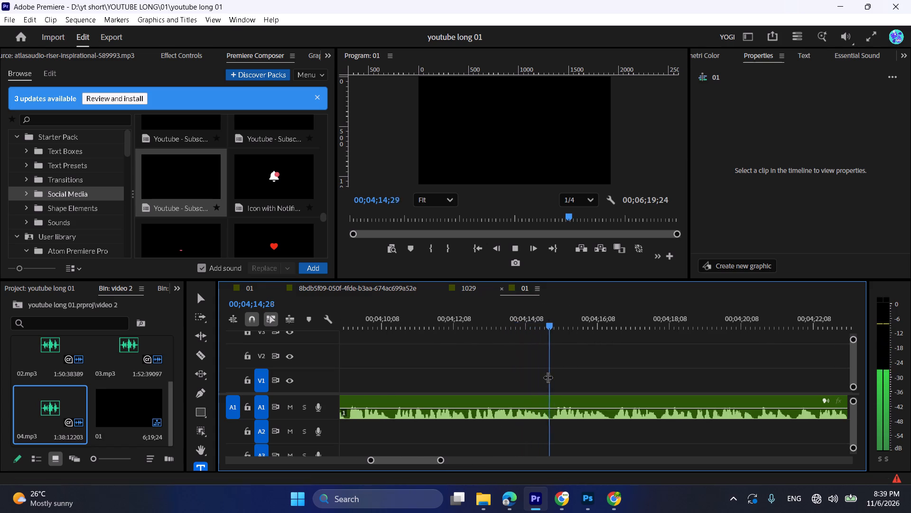
scroll(548, 377, down, 1)
scroll(548, 377, up, 1)
scroll(548, 377, down, 2)
alt+scroll(551, 383, up, 1)
alt+scroll(551, 383, down, 1)
alt+scroll(551, 383, up, 2)
alt+scroll(593, 417, down, 2)
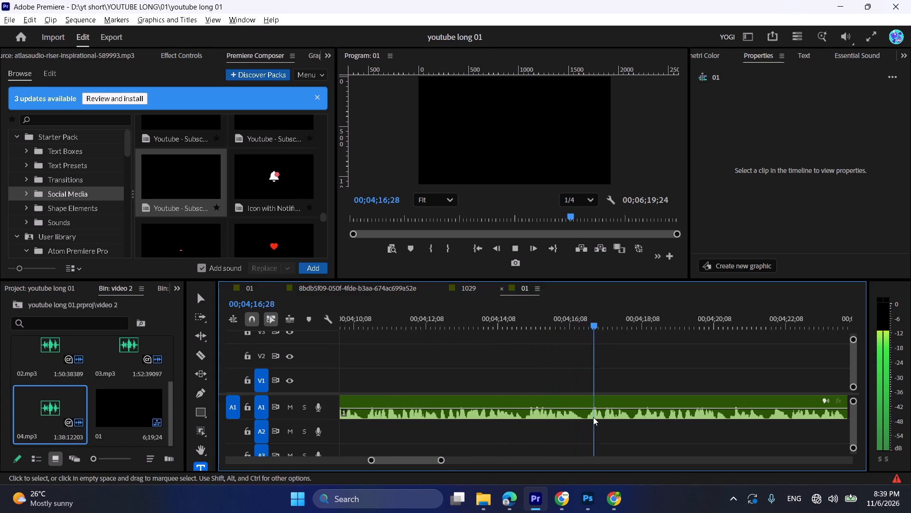
alt+scroll(593, 417, down, 5)
scroll(585, 415, up, 1)
scroll(583, 414, down, 8)
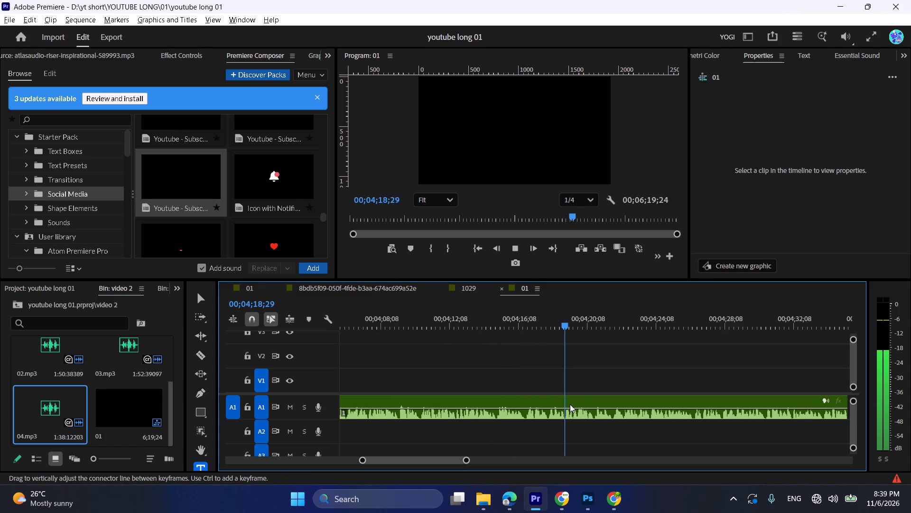
scroll(570, 404, down, 4)
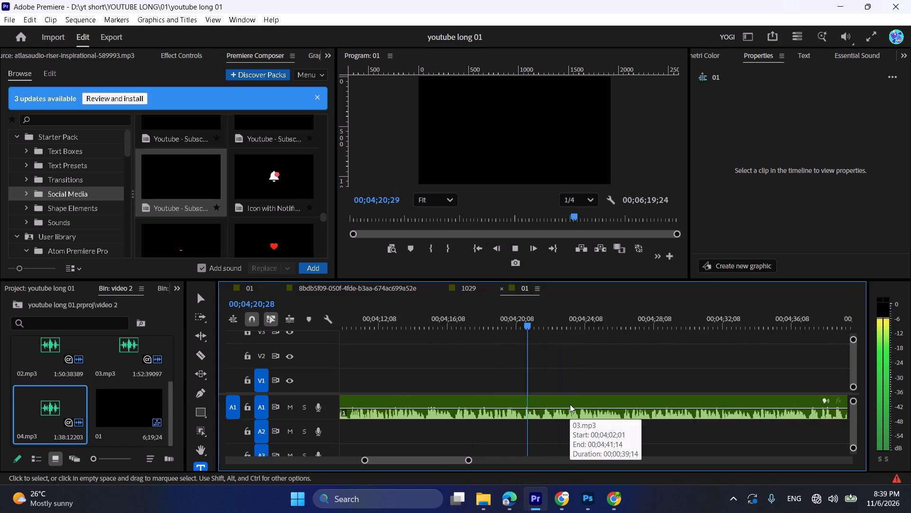
scroll(570, 404, down, 1)
scroll(534, 432, down, 2)
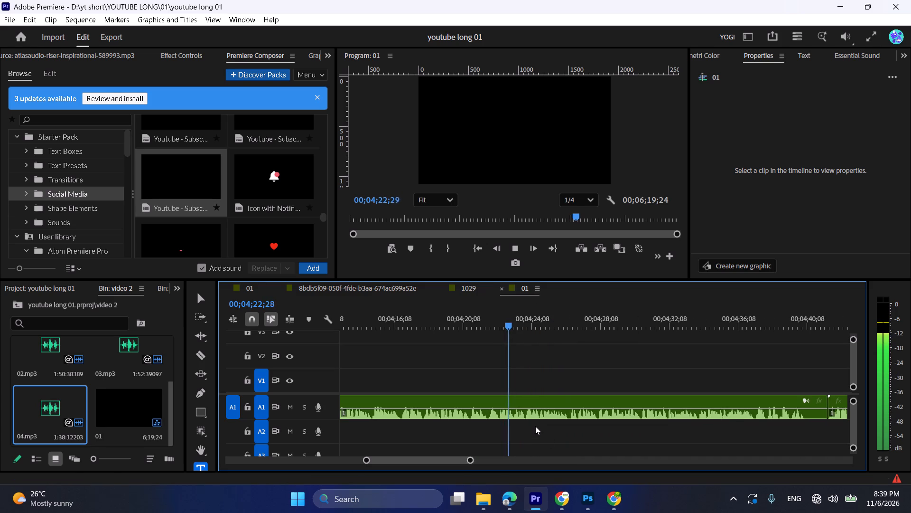
alt+scroll(535, 425, up, 2)
scroll(535, 425, down, 3)
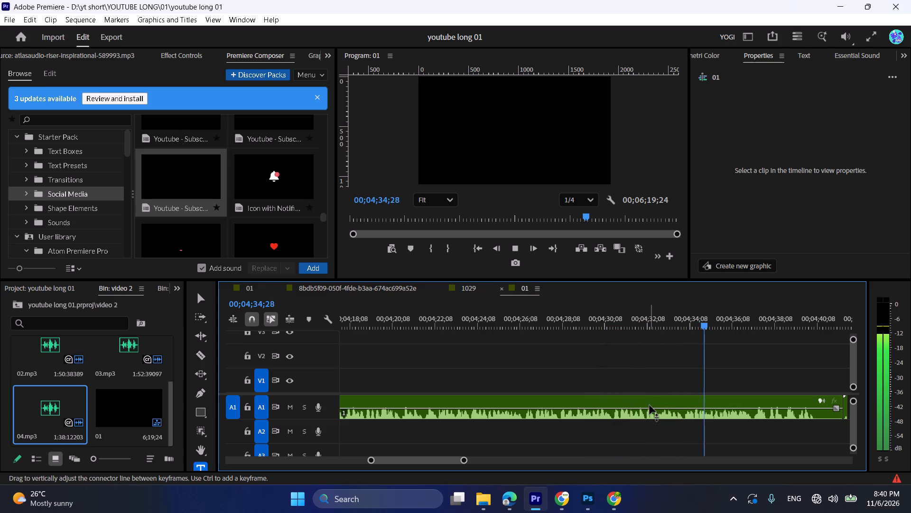
key(space)
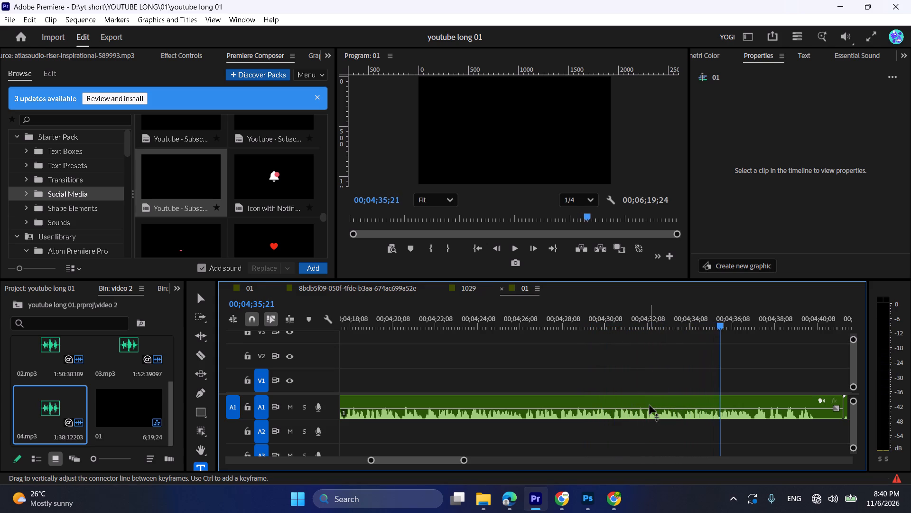
key(space)
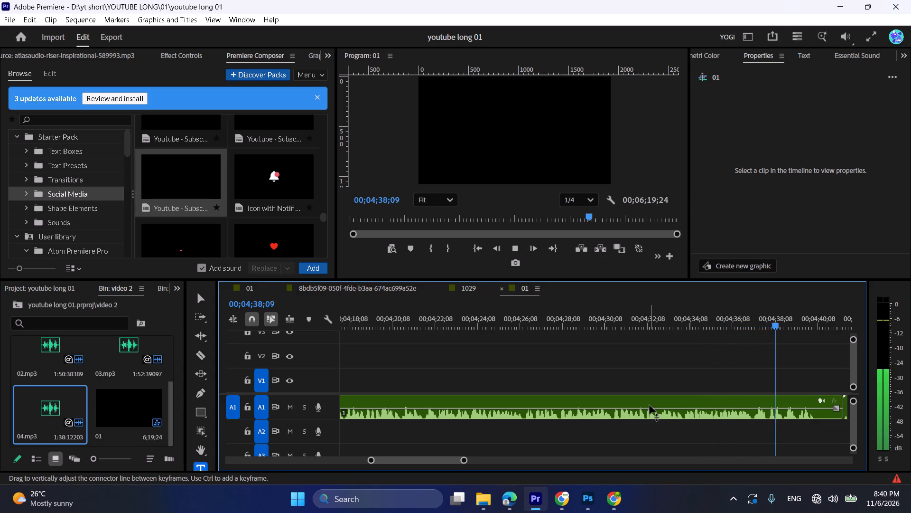
scroll(650, 405, left, 1)
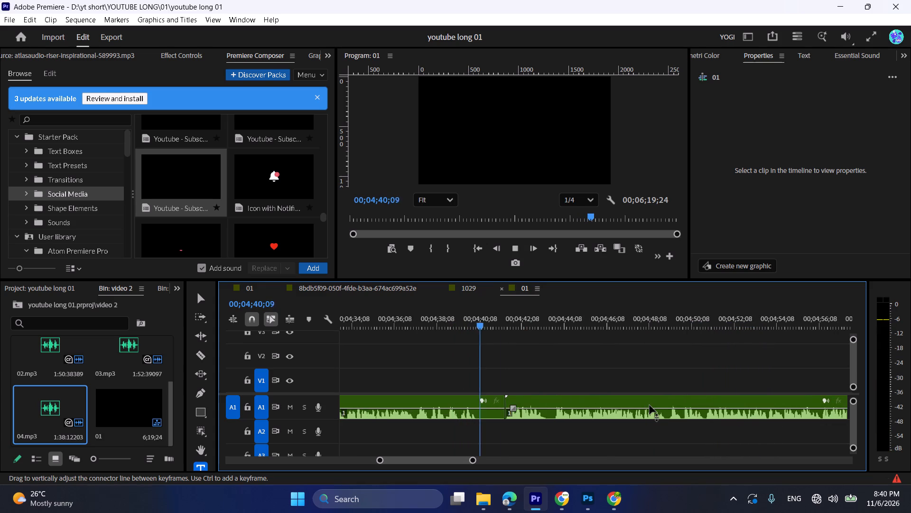
key(space)
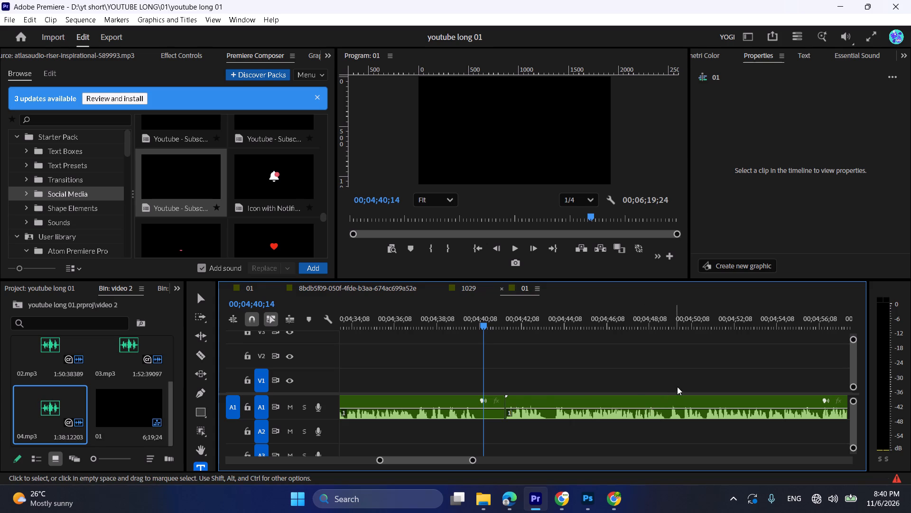
Trim the end of the 03.mp3 clip back to 00;04;40;04 and ripple-delete the gap before 04.mp3.
click(478, 319)
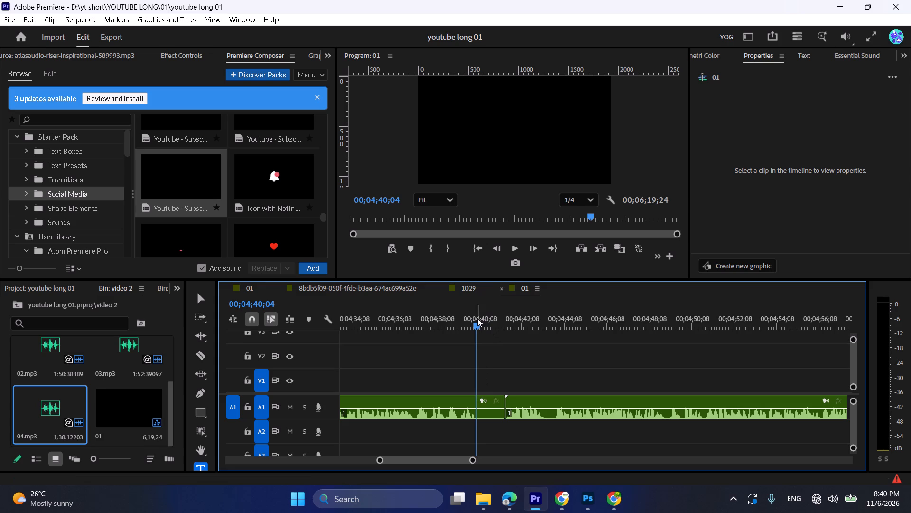
click(485, 404)
drag(501, 400, 476, 399)
right_drag(490, 406, 497, 410)
click(500, 411)
click(512, 417)
Play back the join between 03.mp3 and 04.mp3, and save the project.
key(space)
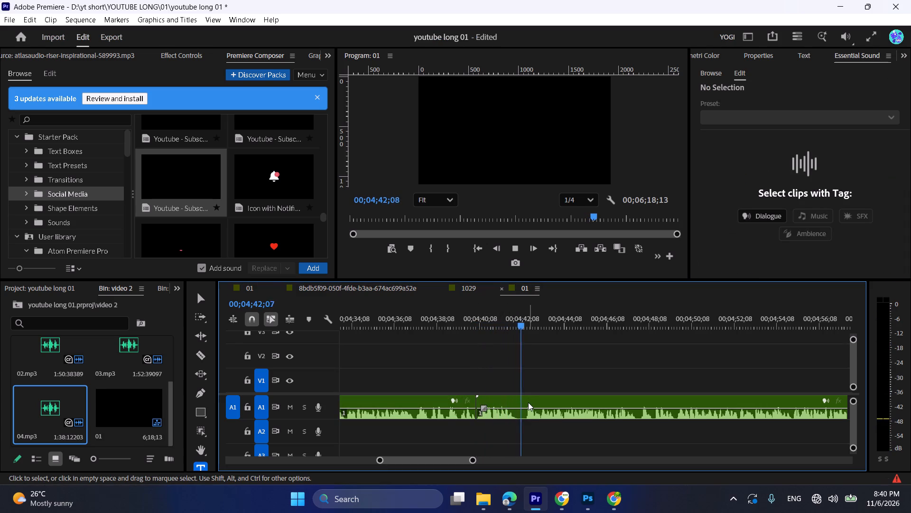
scroll(532, 401, down, 2)
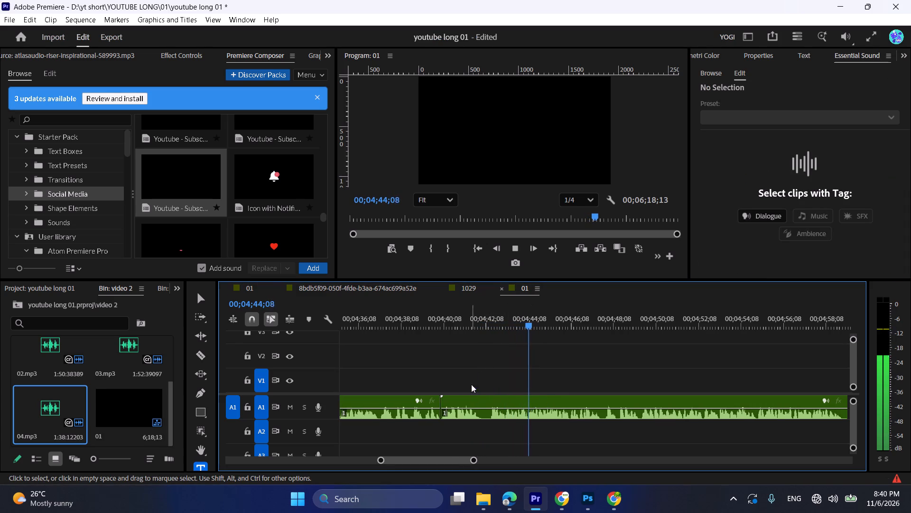
alt+scroll(494, 363, down, 6)
key(space)
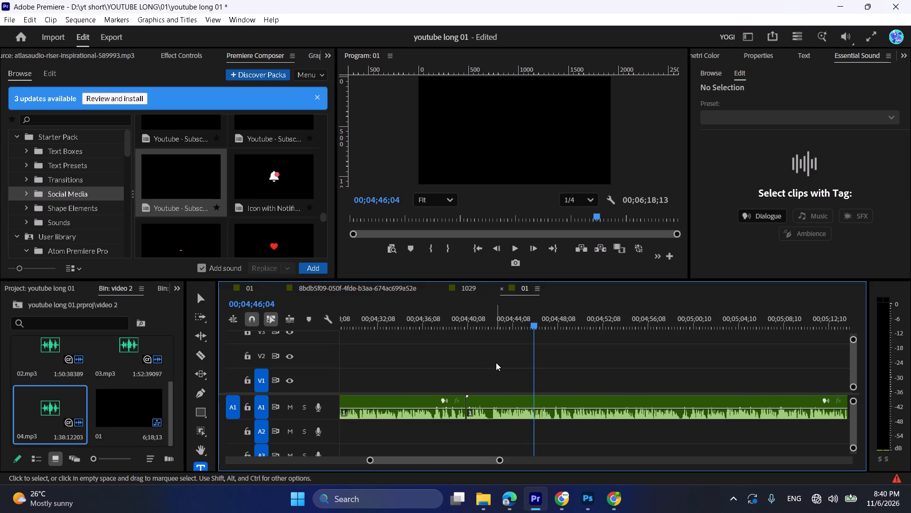
key(ctrl+s)
Listen to the 04.mp3 voice clip from about 00;04;46 and inspect its waveform for pauses.
key(space)
alt+scroll(519, 376, up, 3)
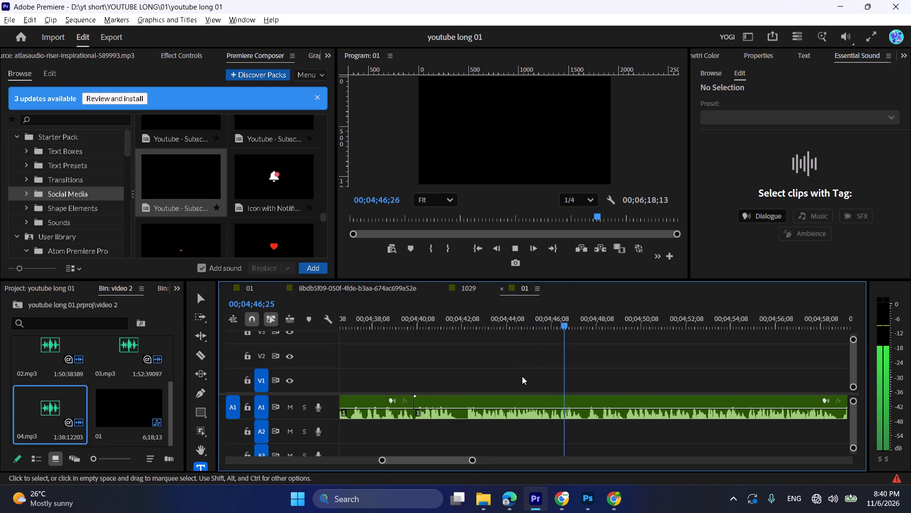
alt+scroll(522, 376, up, 5)
alt+scroll(527, 376, down, 1)
alt+scroll(527, 376, up, 2)
scroll(531, 377, down, 4)
alt+scroll(531, 377, up, 2)
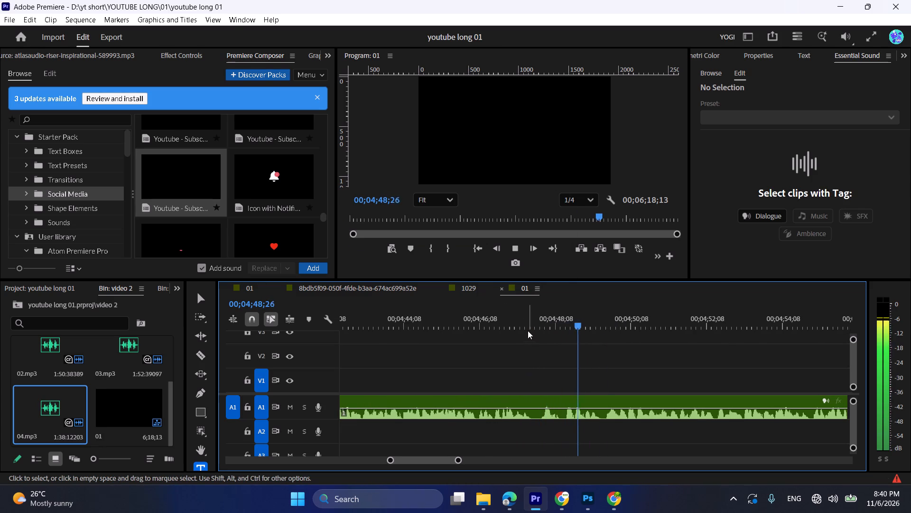
alt+scroll(538, 342, down, 3)
scroll(524, 357, down, 3)
alt+scroll(502, 337, up, 2)
alt+scroll(501, 337, down, 2)
alt+scroll(499, 337, up, 1)
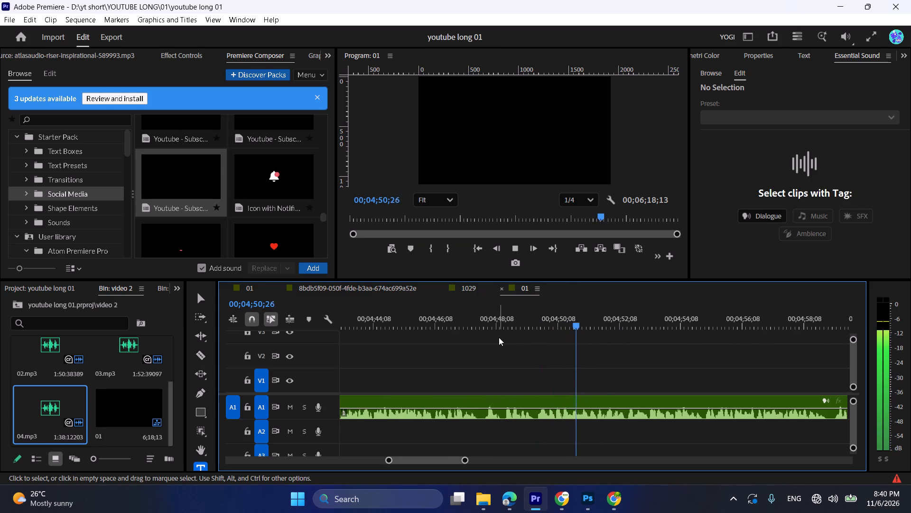
Split 04.mp3 at 00;04;47;20, trim about 7 frames off the second piece's start, and close the gap.
click(475, 321)
alt+scroll(472, 373, up, 1)
alt+scroll(472, 374, down, 3)
alt+scroll(472, 374, up, 4)
alt+scroll(472, 374, down, 3)
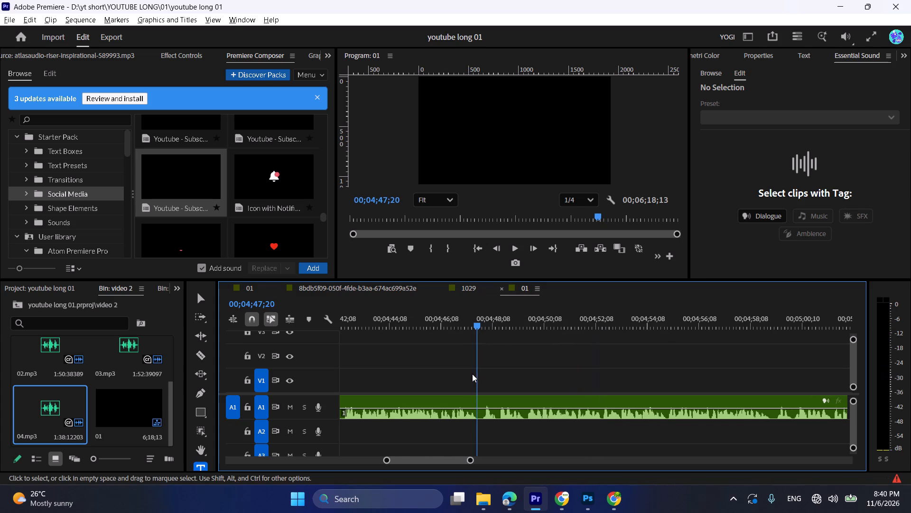
click(469, 397)
alt+scroll(469, 397, up, 2)
alt+scroll(469, 397, down, 1)
alt+scroll(469, 397, up, 6)
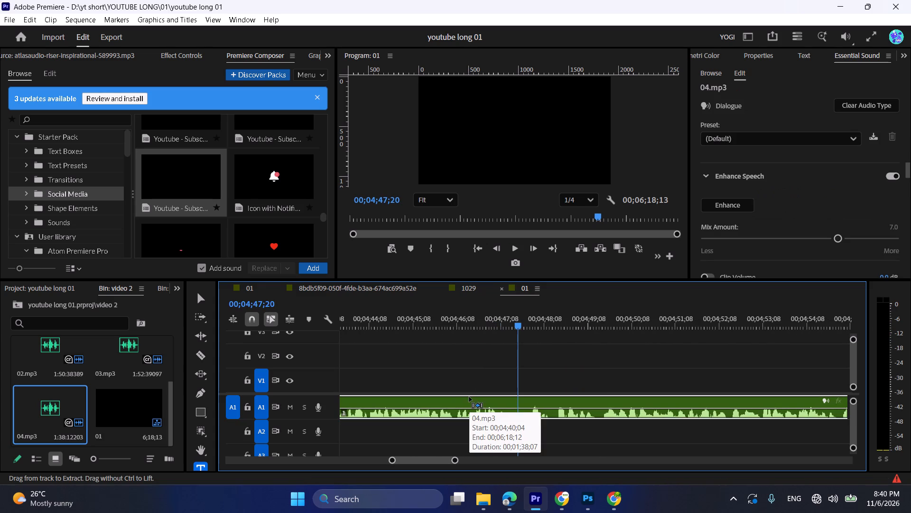
key(ctrl+k)
click(526, 401)
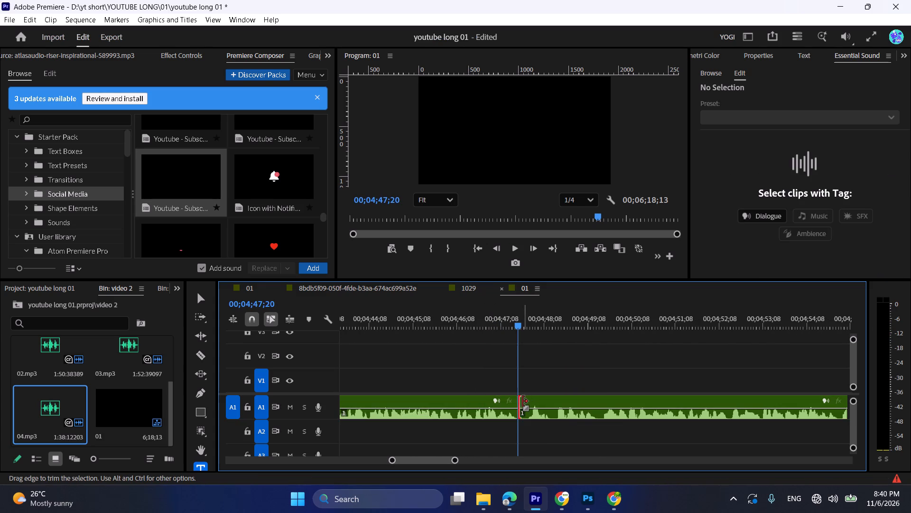
drag(522, 401, 532, 403)
drag(553, 406, 547, 406)
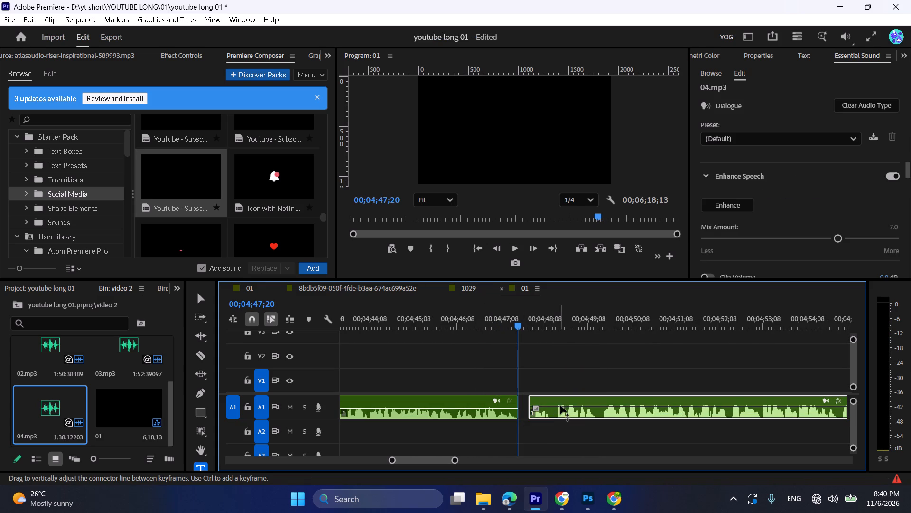
key(ctrl+z)
drag(566, 402, 559, 402)
Play back the cut from 00;04;47;15 and keep listening to 04.mp3 for the next pause.
click(511, 318)
click(527, 351)
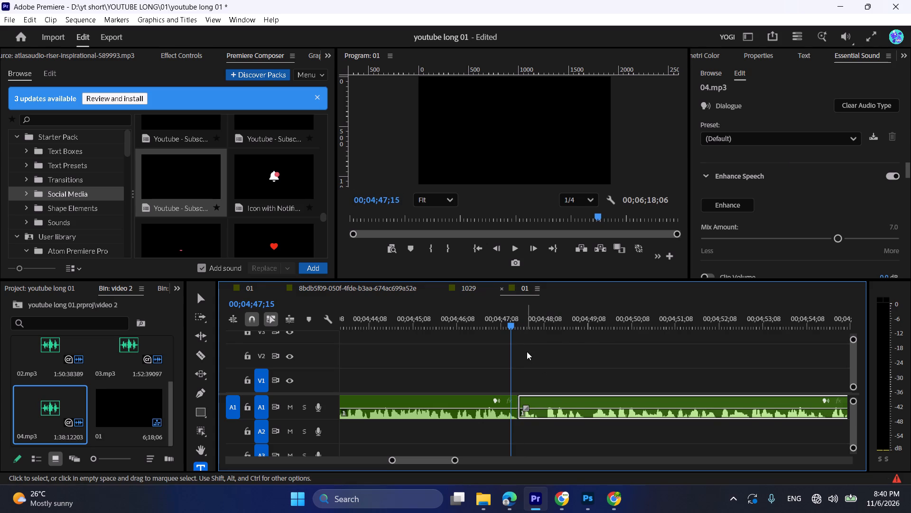
key(space)
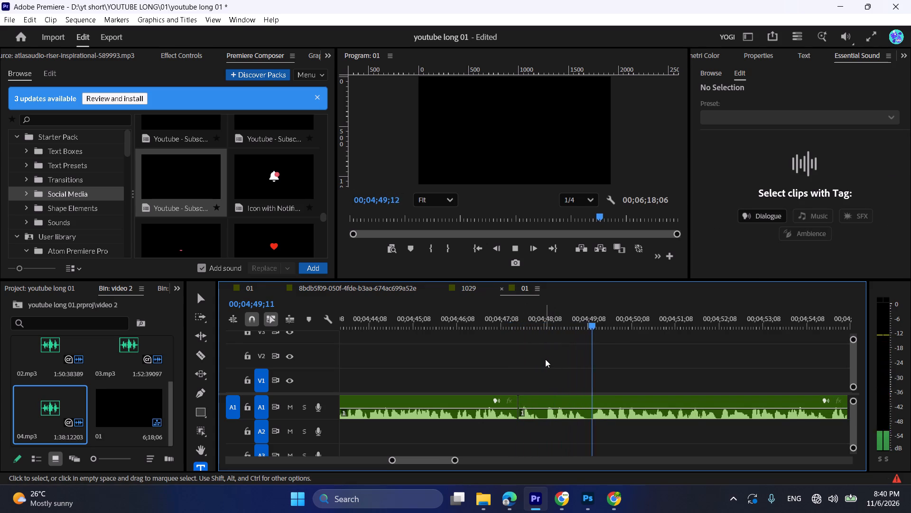
alt+scroll(545, 359, down, 4)
alt+scroll(545, 359, up, 1)
alt+scroll(545, 359, down, 2)
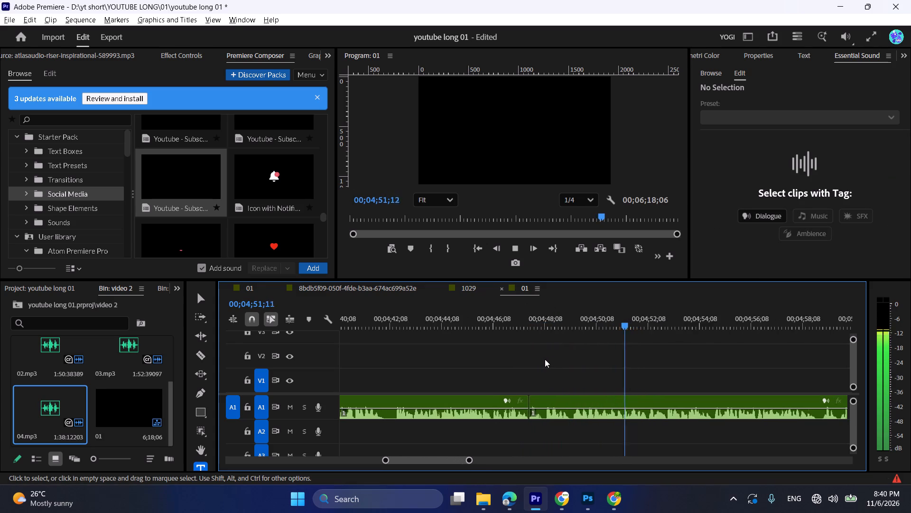
scroll(545, 359, down, 4)
scroll(519, 395, down, 2)
alt+scroll(526, 393, down, 1)
alt+scroll(526, 393, up, 3)
scroll(543, 396, down, 3)
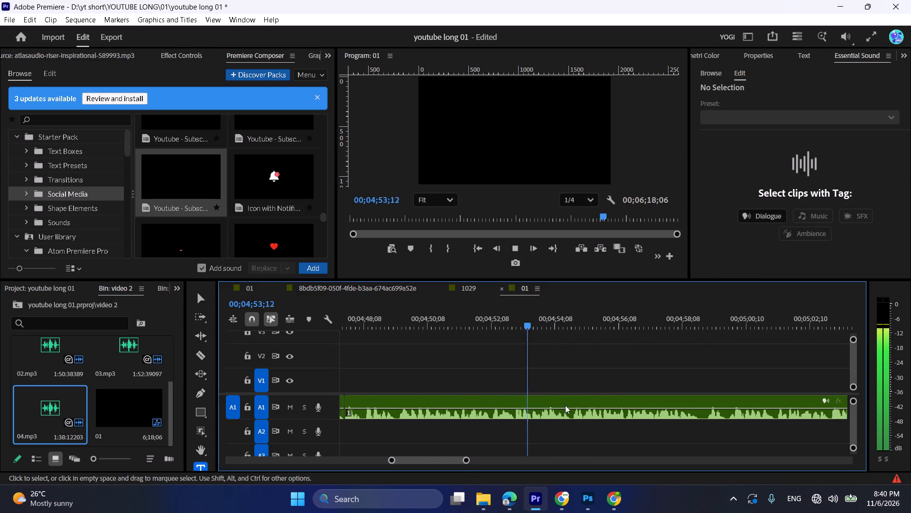
click(568, 407)
scroll(568, 407, down, 2)
alt+scroll(548, 402, up, 2)
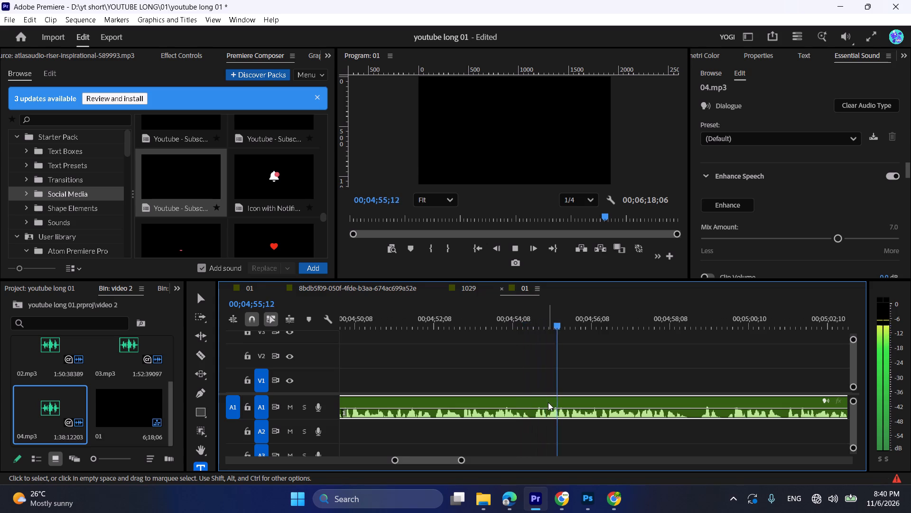
scroll(548, 402, down, 7)
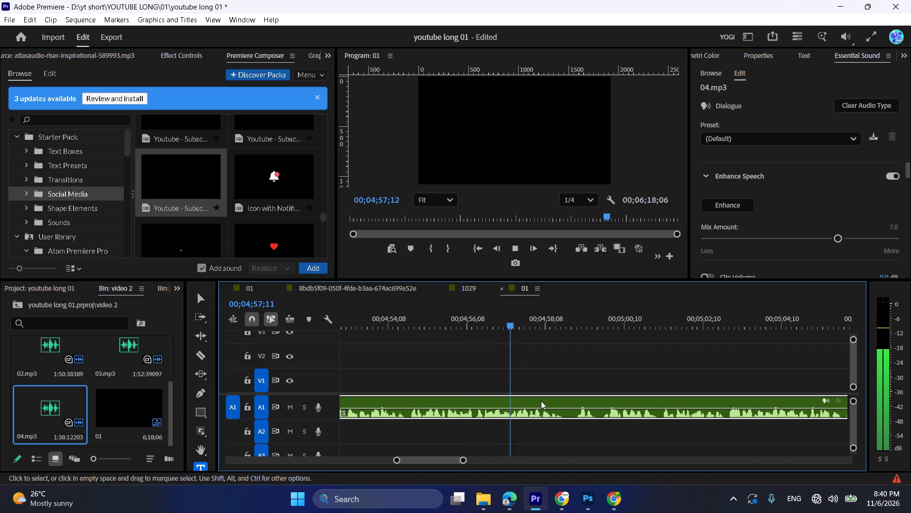
alt+scroll(535, 400, up, 1)
alt+scroll(534, 400, down, 3)
key(space)
key(space)
key(space)
alt+scroll(545, 402, down, 5)
alt+scroll(545, 402, up, 3)
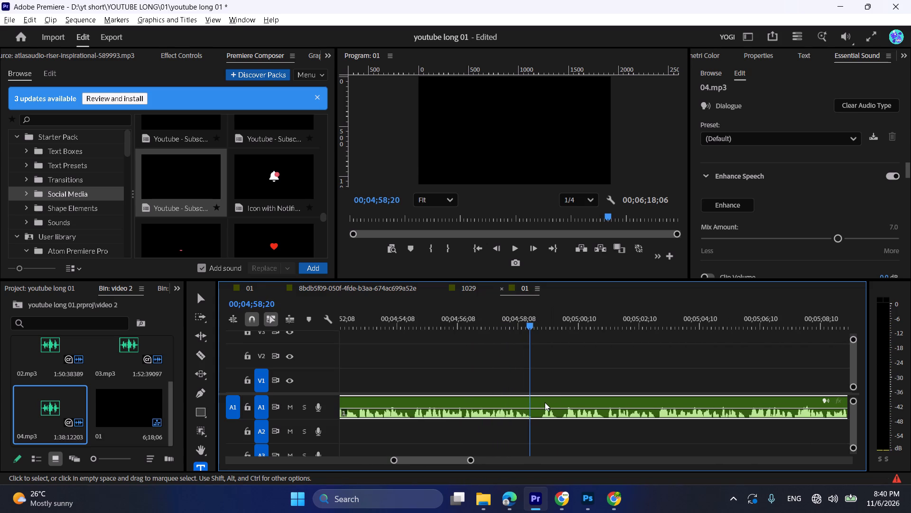
Split 04.mp3 at 00;04;58;23, trim about 8 frames off the second piece's start, and close the gap.
key(space)
click(539, 321)
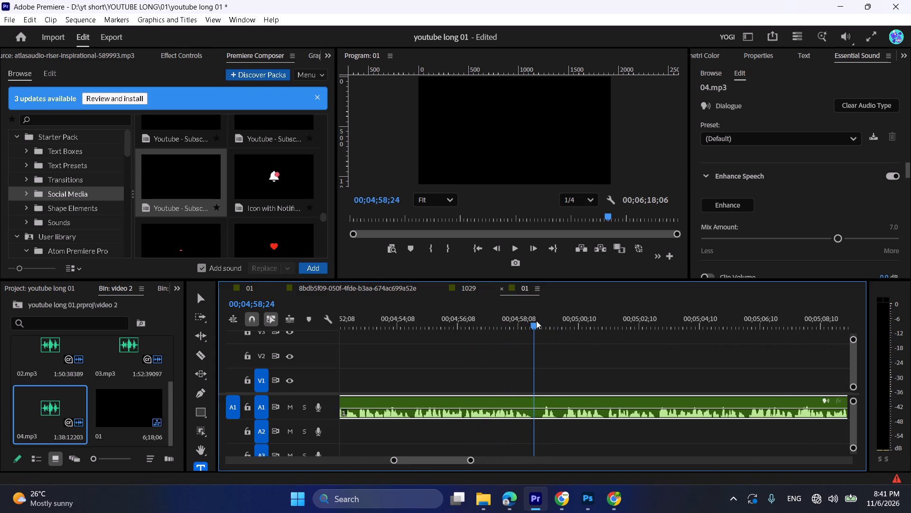
key(space)
click(535, 320)
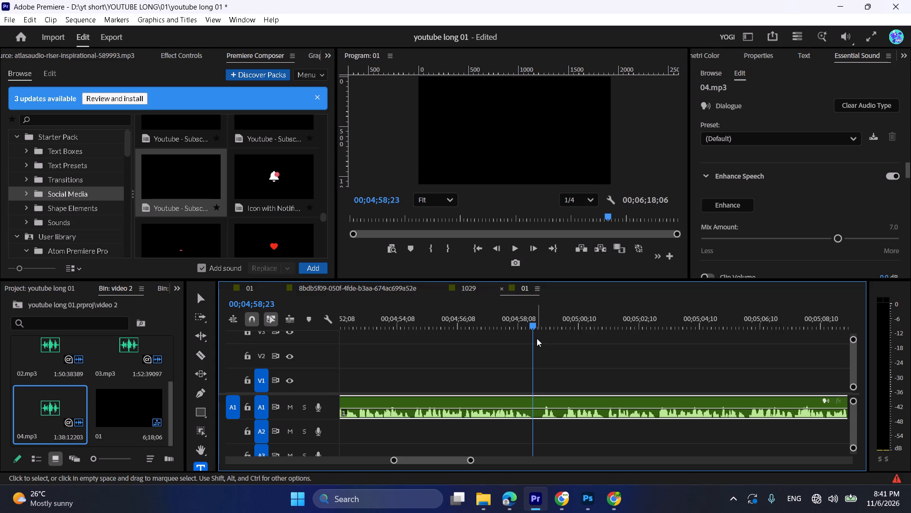
key(ctrl+k)
drag(536, 395, 544, 397)
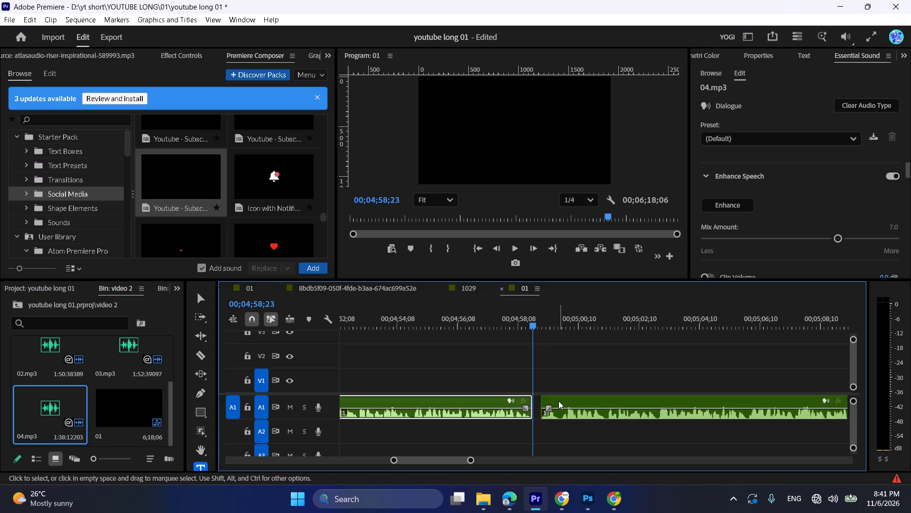
click(558, 401)
Play back the cut from 00;04;58;22 and listen through 04.mp3 to about 00;05;36, checking its waveform for the next pause.
key(space)
click(527, 325)
click(559, 376)
key(space)
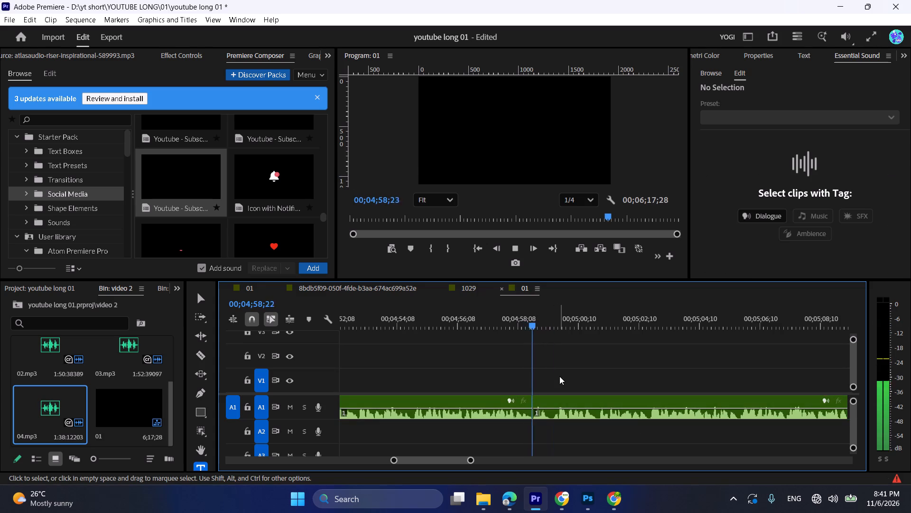
alt+scroll(566, 379, down, 4)
scroll(566, 379, down, 3)
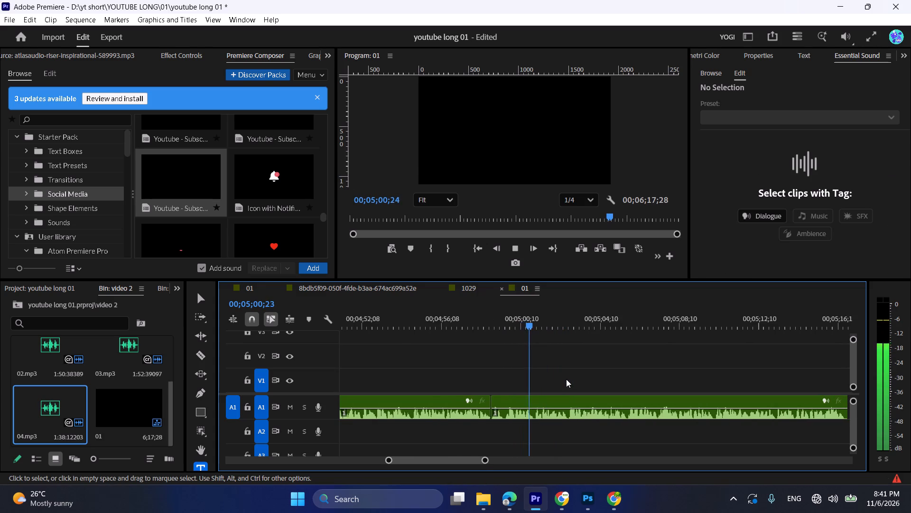
scroll(566, 379, down, 3)
alt+scroll(566, 379, down, 9)
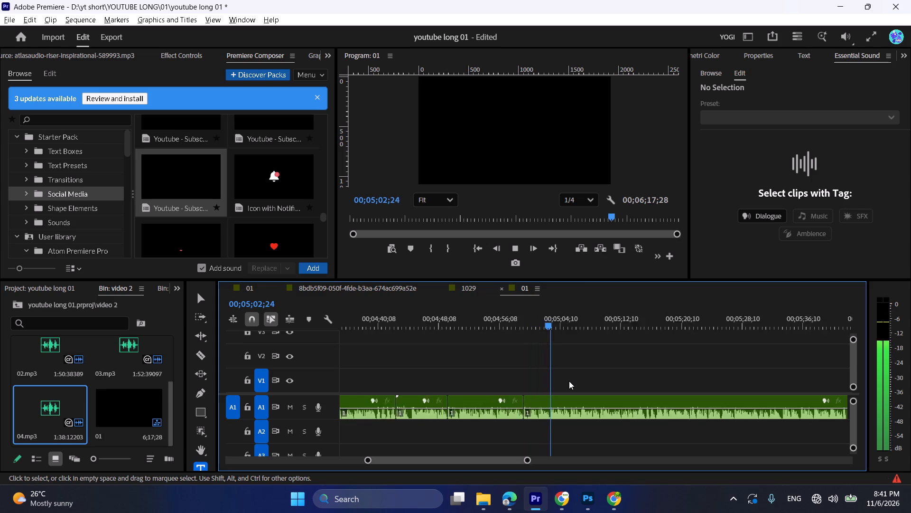
alt+scroll(569, 381, down, 4)
alt+scroll(569, 381, up, 2)
alt+scroll(569, 381, down, 3)
alt+scroll(569, 381, up, 2)
alt+scroll(569, 381, down, 2)
alt+scroll(569, 381, up, 1)
alt+scroll(569, 381, down, 4)
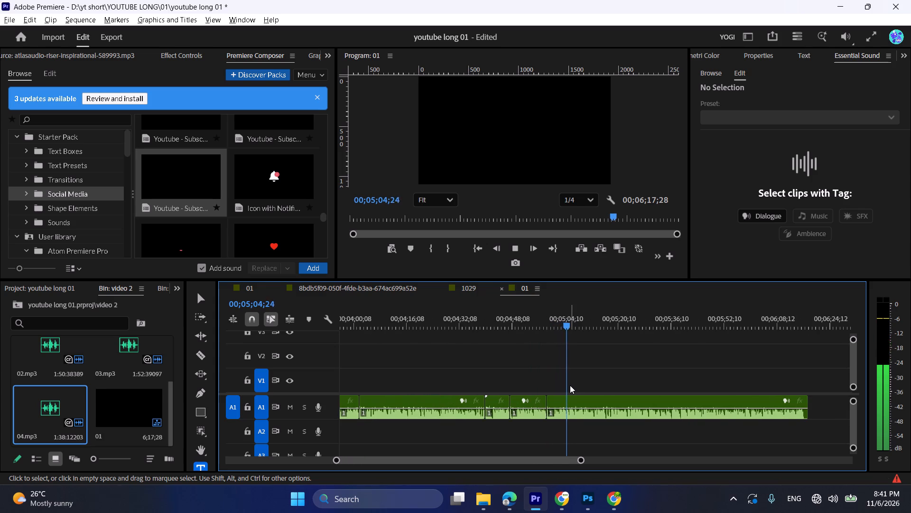
alt+scroll(572, 385, up, 8)
alt+scroll(571, 385, down, 1)
alt+scroll(571, 385, up, 1)
alt+scroll(571, 385, down, 1)
alt+scroll(571, 385, up, 1)
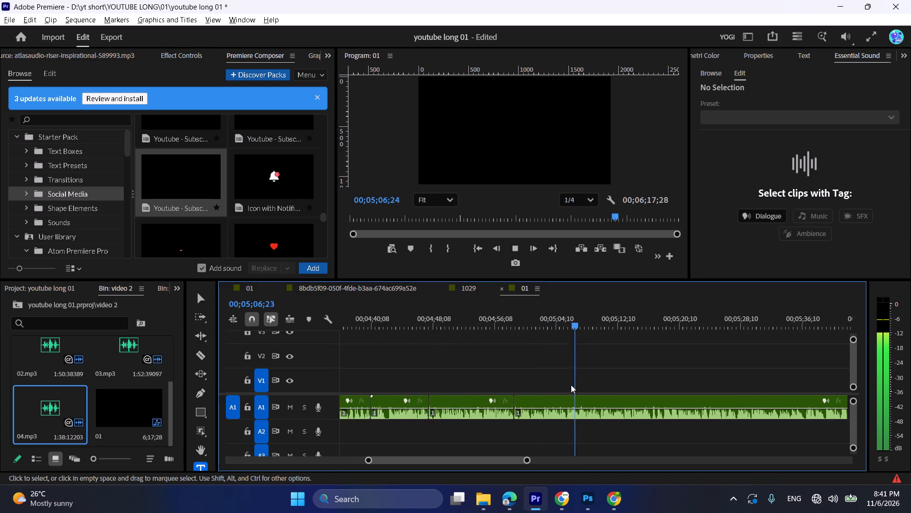
alt+scroll(571, 385, up, 7)
scroll(578, 386, down, 7)
scroll(556, 419, down, 1)
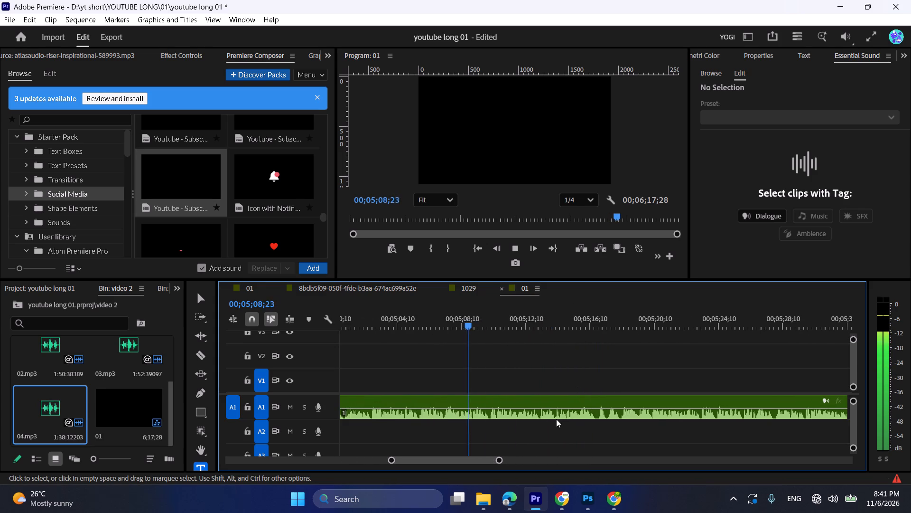
alt+scroll(491, 381, up, 3)
scroll(491, 381, up, 1)
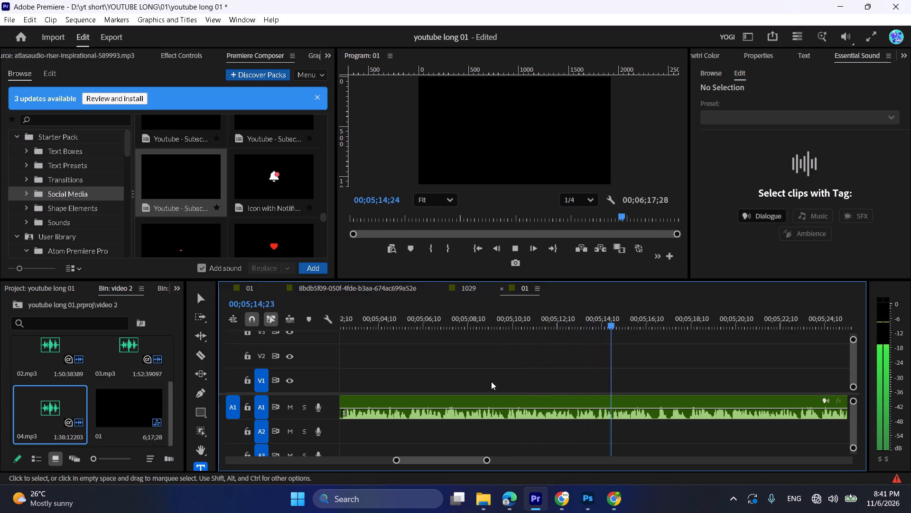
scroll(577, 403, down, 5)
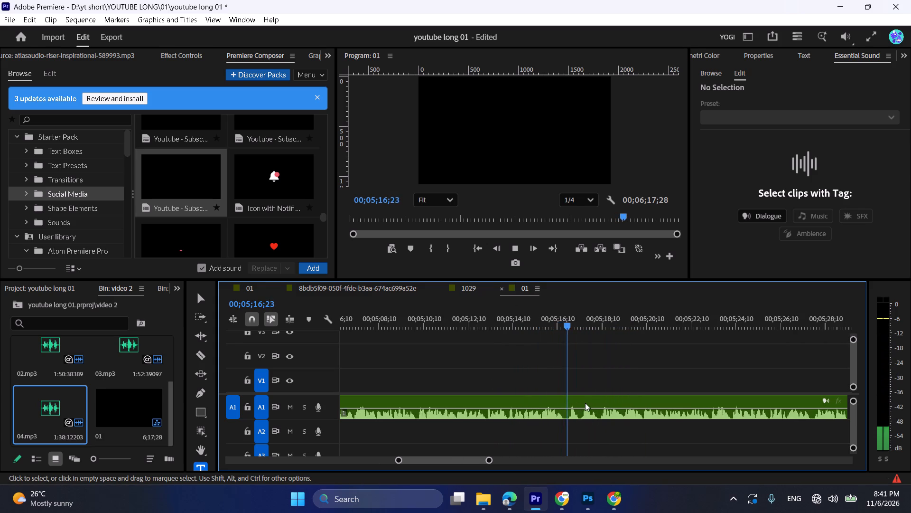
scroll(585, 403, down, 2)
alt+scroll(549, 395, up, 6)
alt+scroll(540, 394, down, 1)
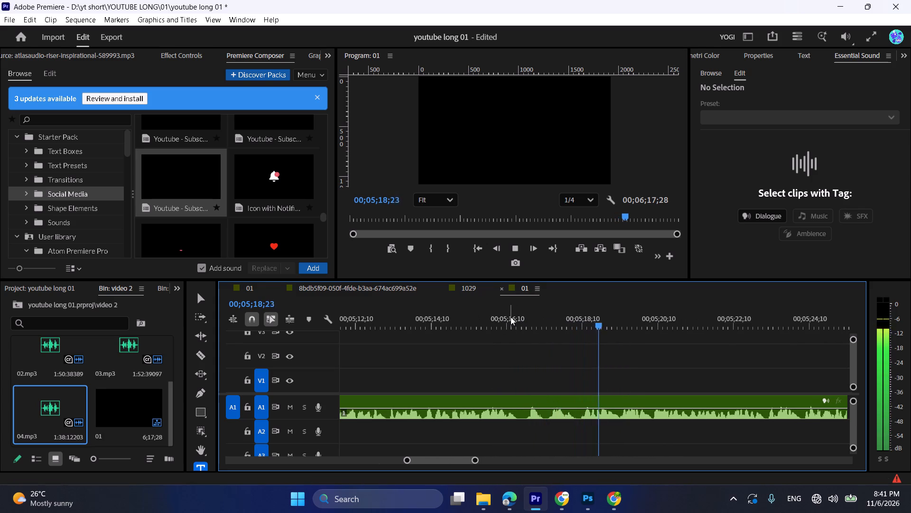
scroll(543, 344, down, 5)
scroll(566, 378, down, 3)
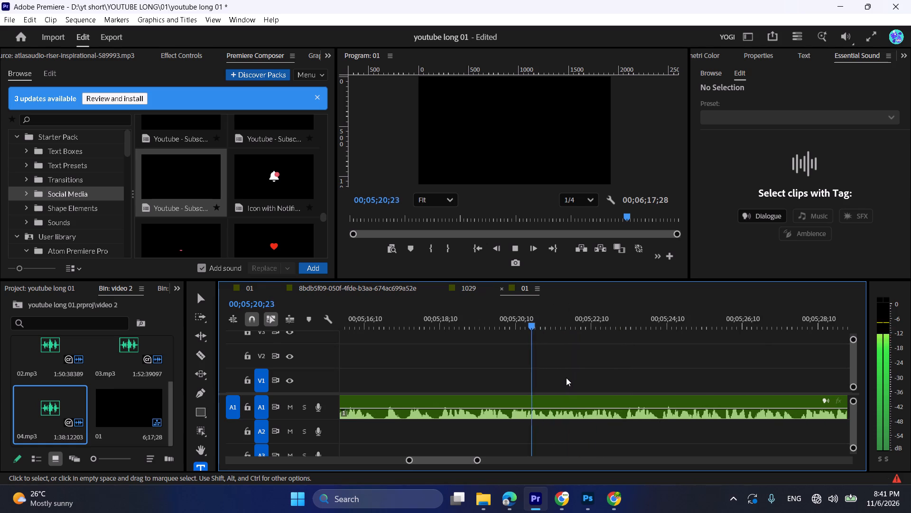
scroll(564, 376, down, 3)
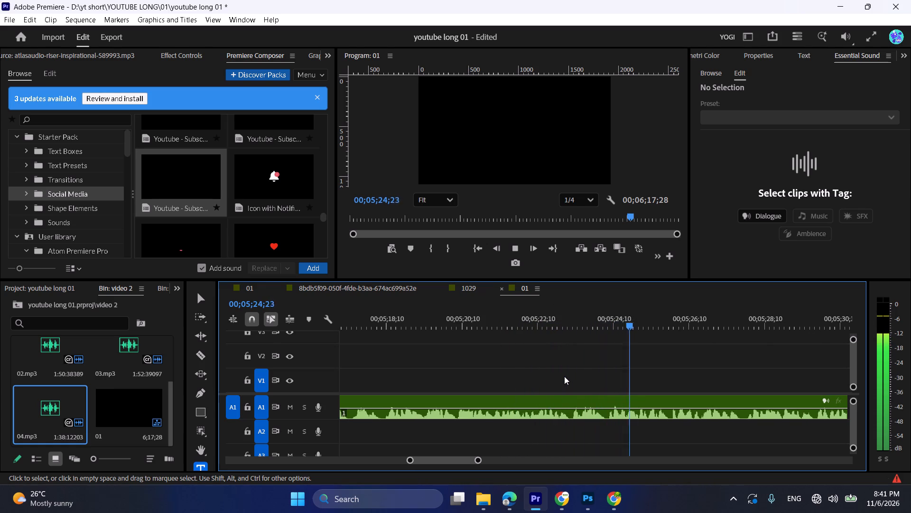
scroll(564, 376, down, 7)
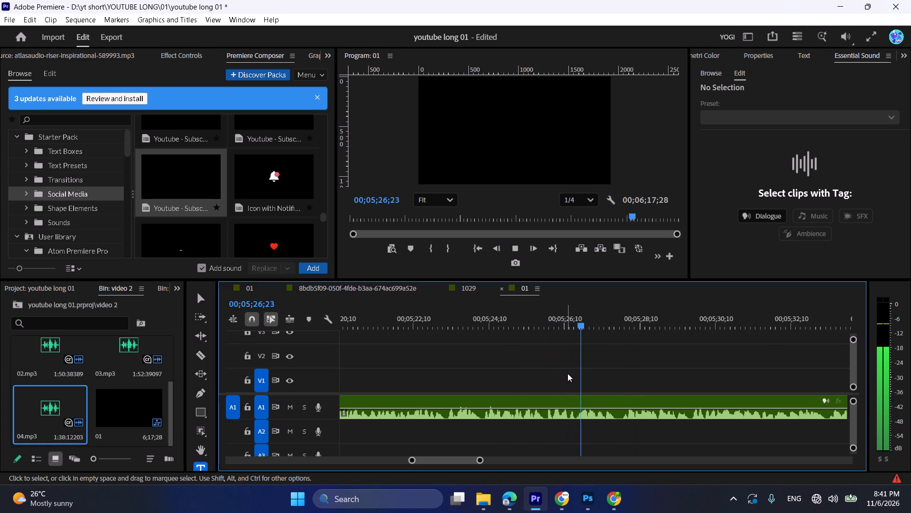
scroll(567, 373, down, 5)
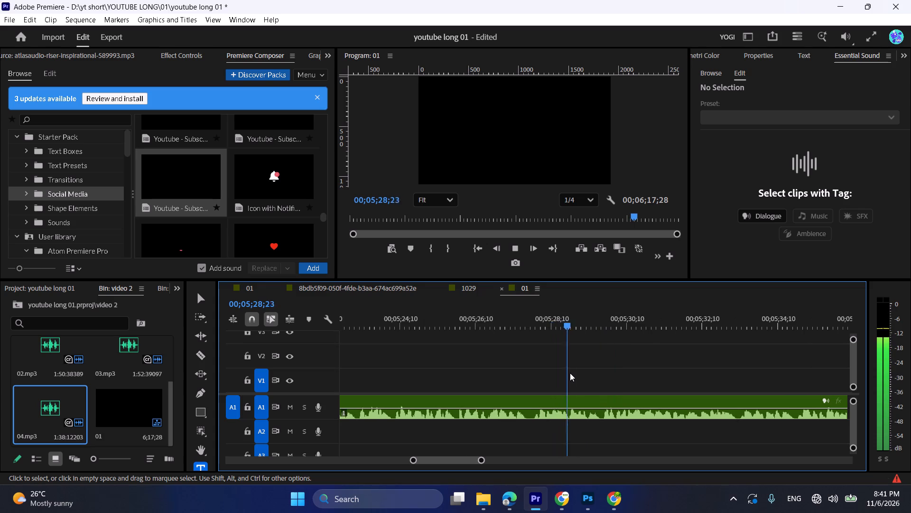
scroll(570, 373, down, 9)
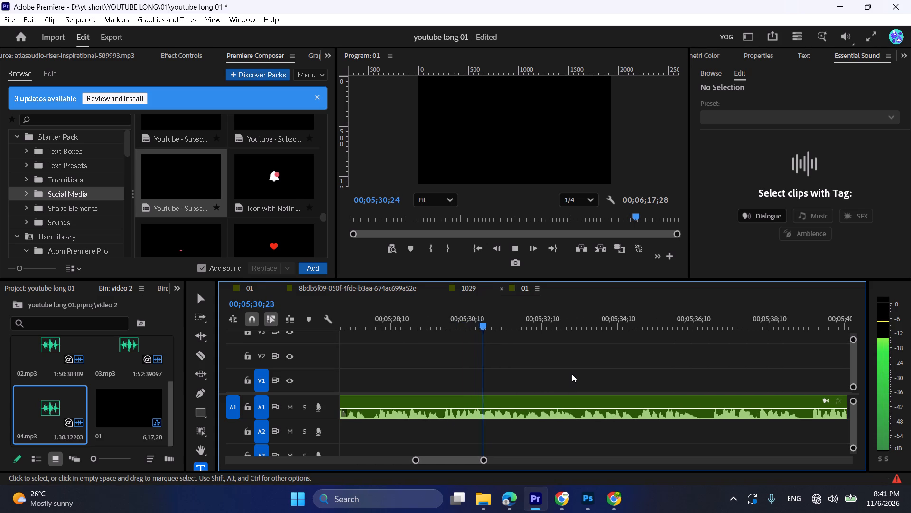
scroll(572, 374, down, 5)
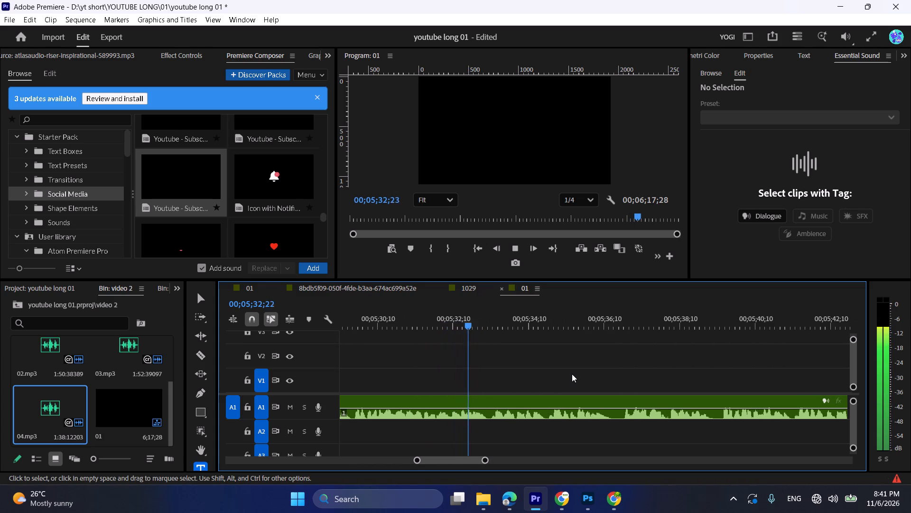
scroll(573, 374, down, 4)
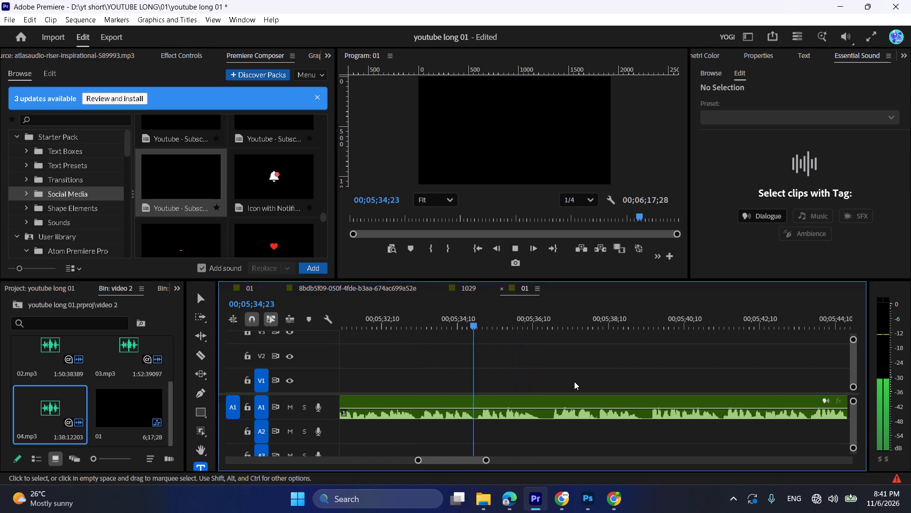
scroll(554, 396, down, 3)
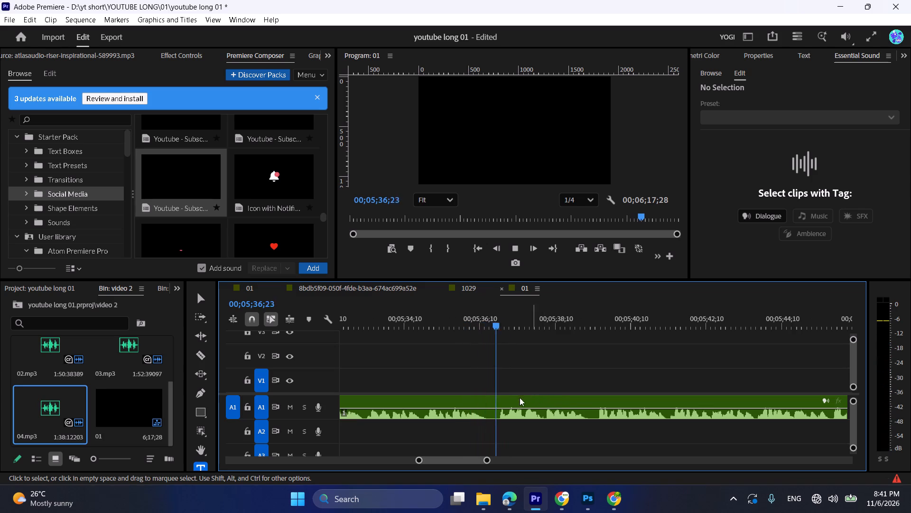
Split 04.mp3 at 00;05;36;14, trim about 8 frames off the second piece's start, and close the gap.
drag(493, 316, 486, 315)
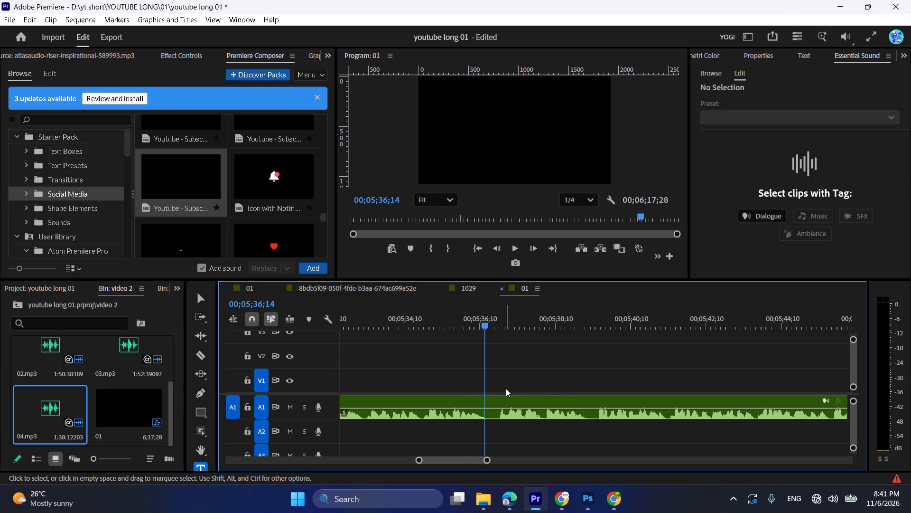
click(516, 402)
key(ctrl+k)
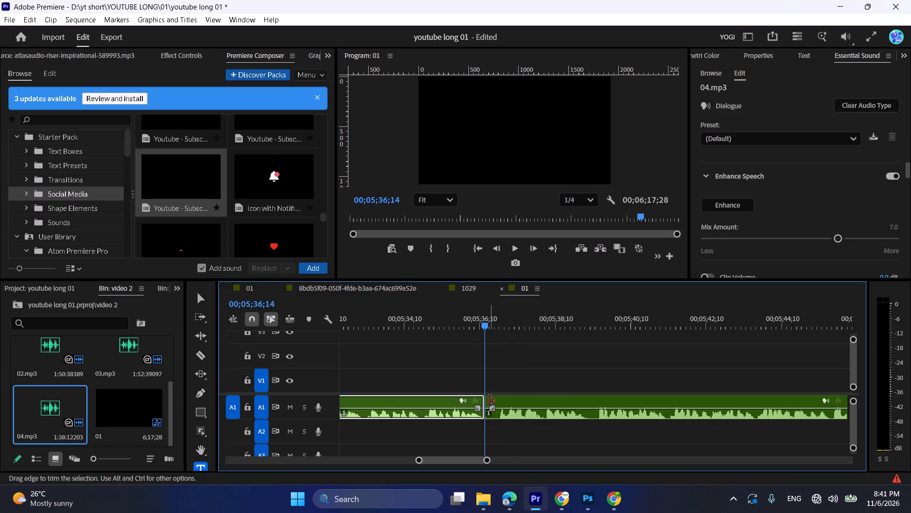
drag(489, 400, 500, 404)
click(534, 397)
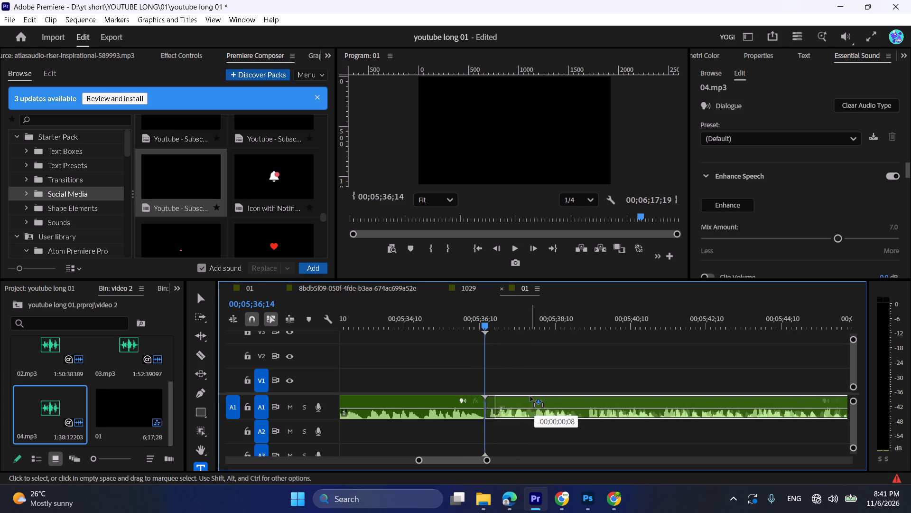
Play on to the next pause, split 04.mp3 at 00;05;38;27, trim about 8 frames off the second piece's start, and close the gap.
key(space)
click(561, 389)
scroll(561, 389, down, 3)
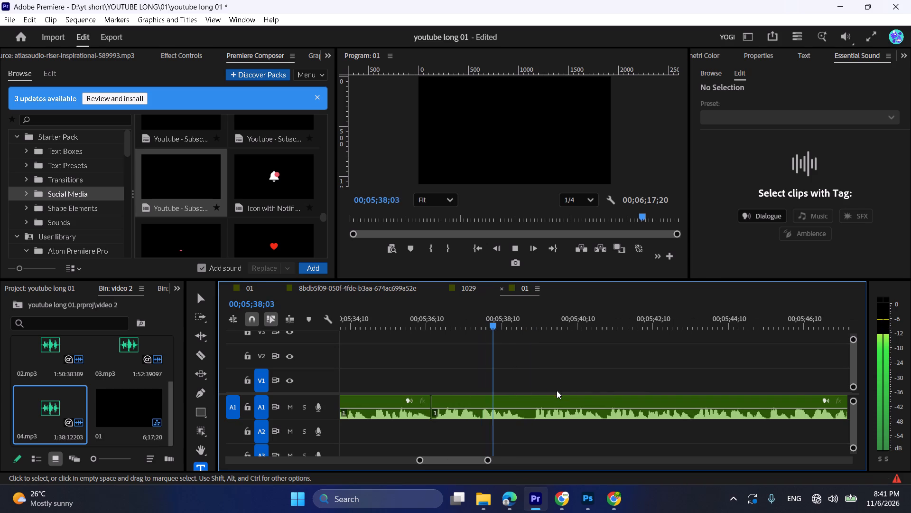
key(space)
click(533, 398)
key(ctrl+k)
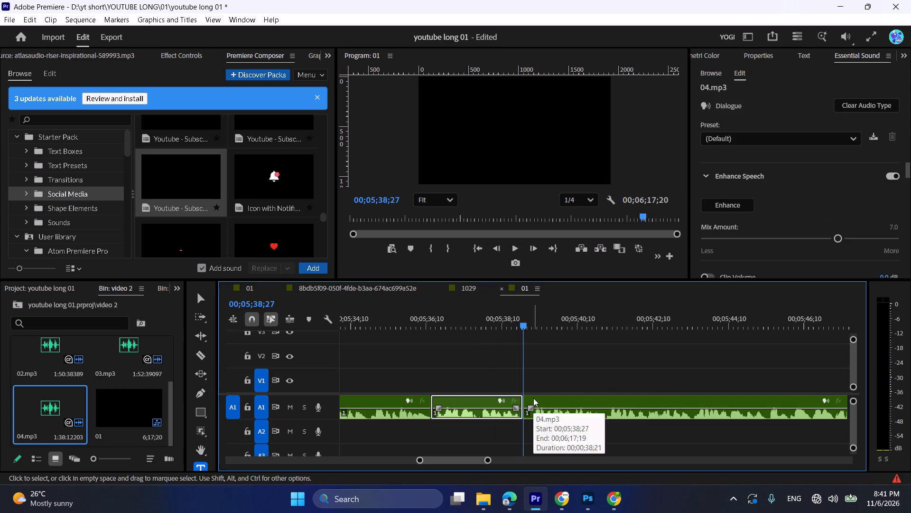
drag(527, 398, 537, 399)
drag(564, 397, 557, 395)
key(space)
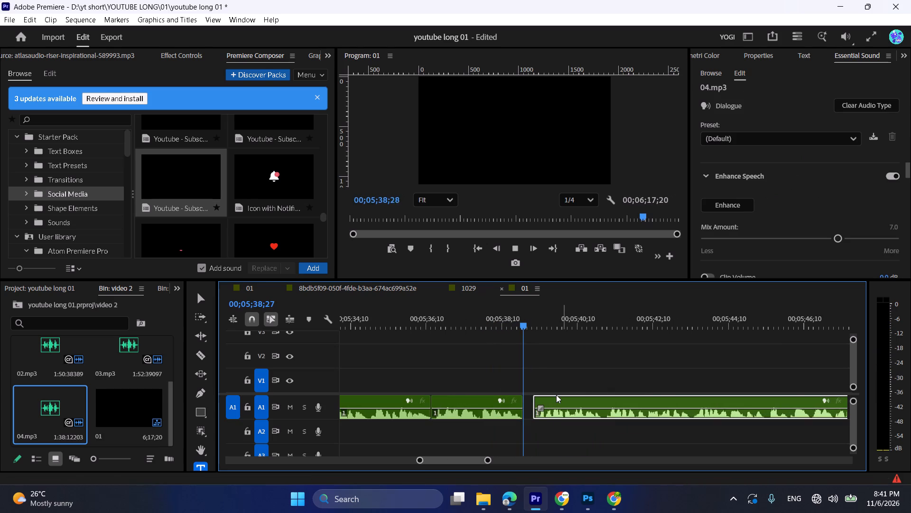
key(space)
click(570, 396)
click(572, 398)
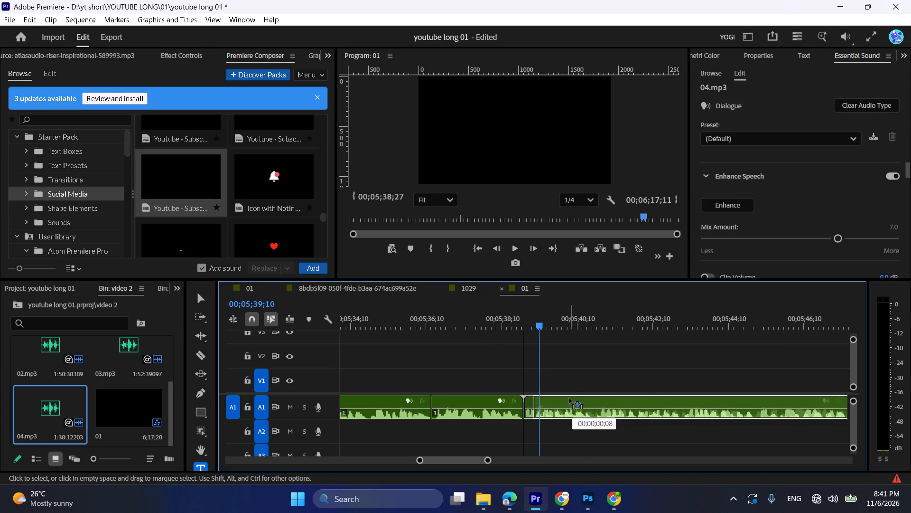
Play back the last cut and listen through the rest of 04.mp3 to about 00;06;09, checking its waveform for pauses.
click(509, 323)
click(544, 359)
key(space)
alt+scroll(546, 360, down, 9)
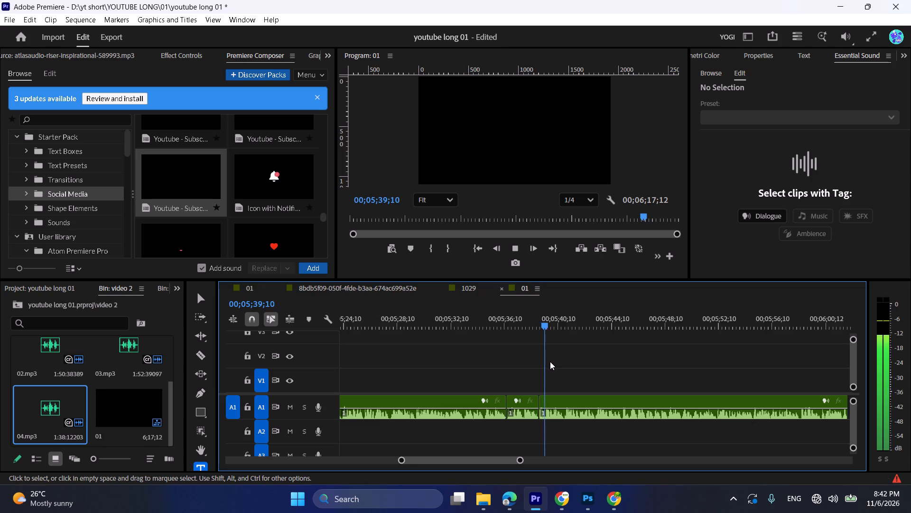
alt+scroll(551, 362, down, 11)
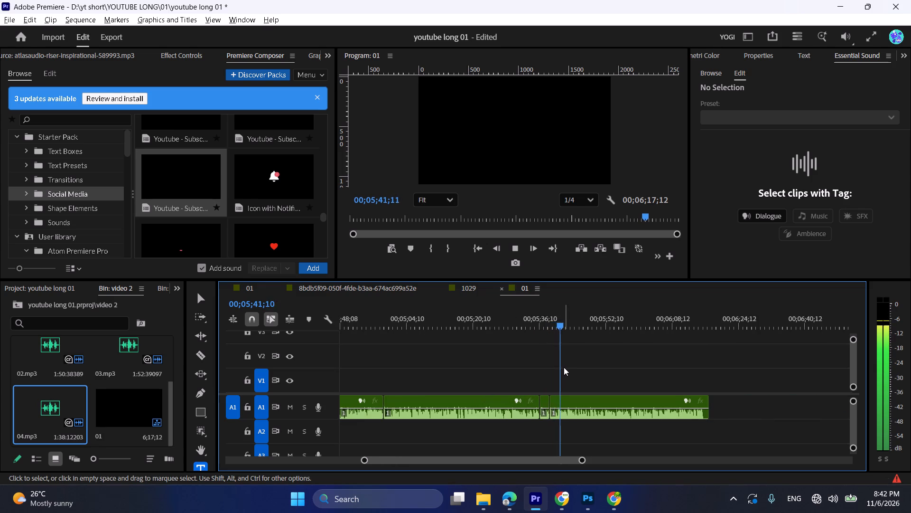
alt+scroll(564, 367, down, 17)
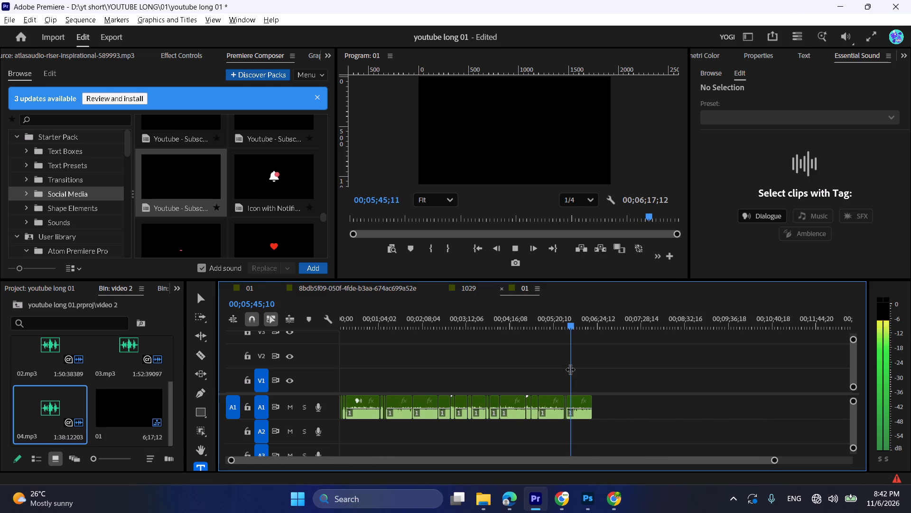
alt+scroll(570, 369, up, 11)
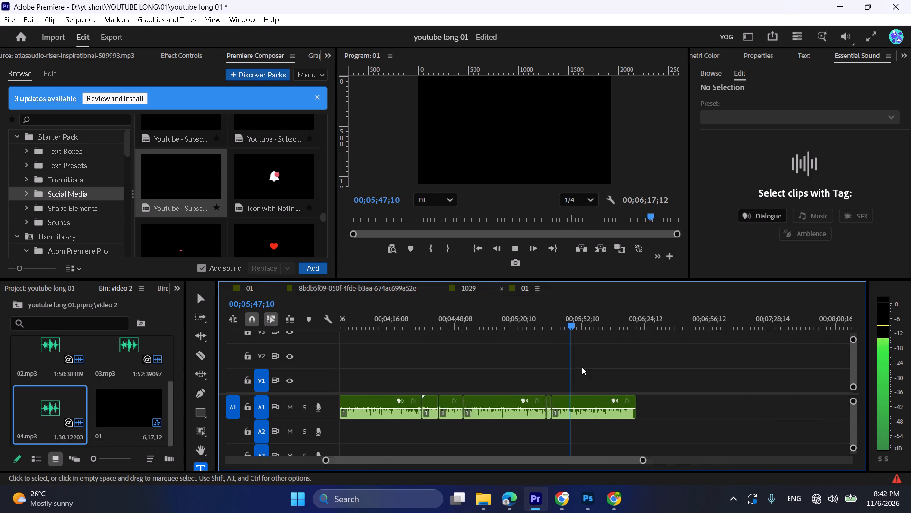
alt+scroll(582, 367, up, 3)
alt+scroll(582, 367, down, 1)
alt+scroll(582, 367, up, 3)
alt+scroll(582, 367, down, 1)
alt+scroll(582, 367, up, 2)
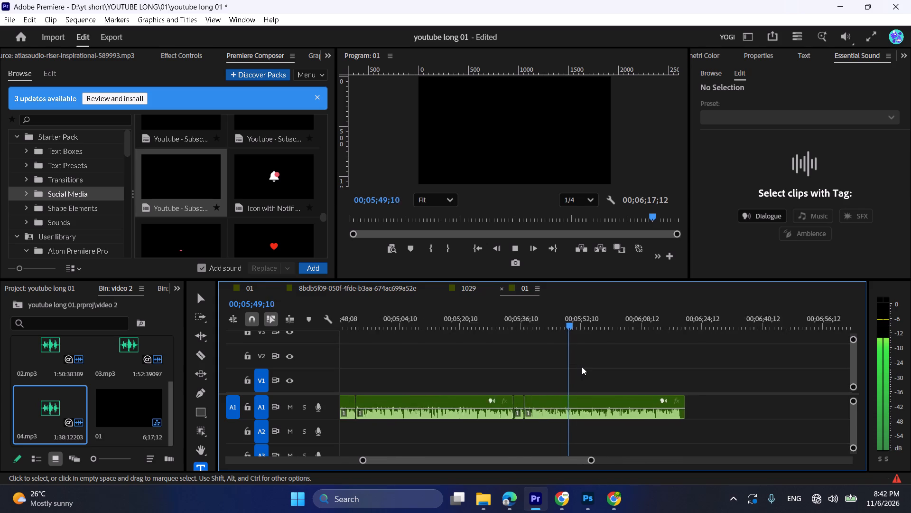
alt+scroll(582, 367, up, 17)
scroll(579, 369, down, 2)
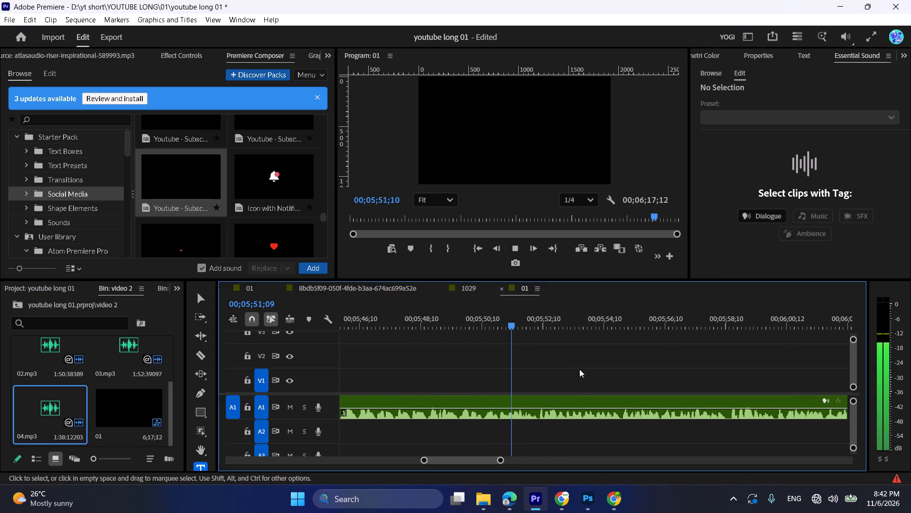
scroll(579, 369, down, 5)
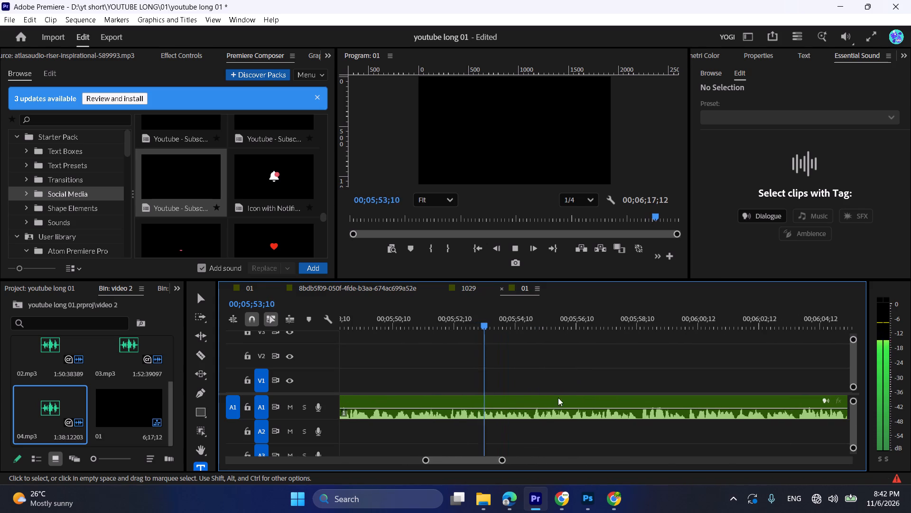
scroll(524, 386, down, 4)
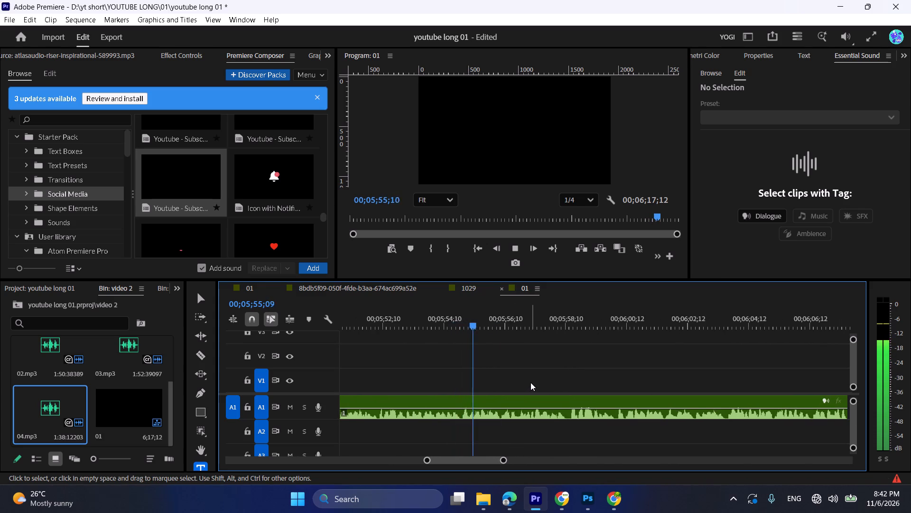
scroll(530, 382, down, 2)
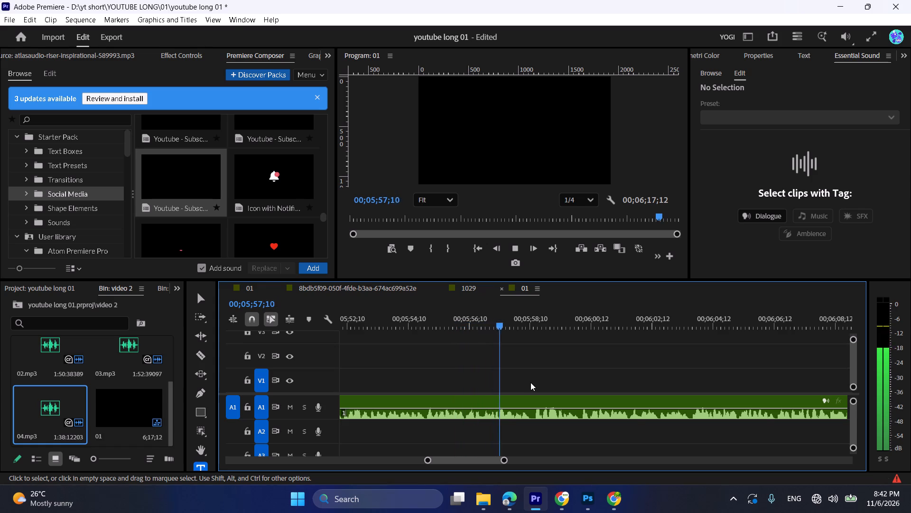
alt+scroll(531, 382, down, 9)
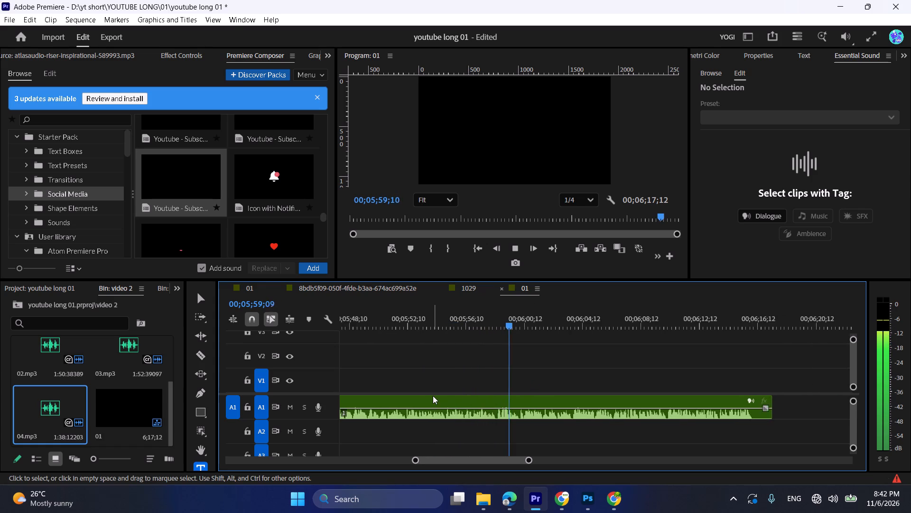
alt+scroll(483, 401, up, 6)
alt+scroll(517, 394, down, 2)
alt+scroll(517, 394, up, 2)
scroll(517, 394, down, 5)
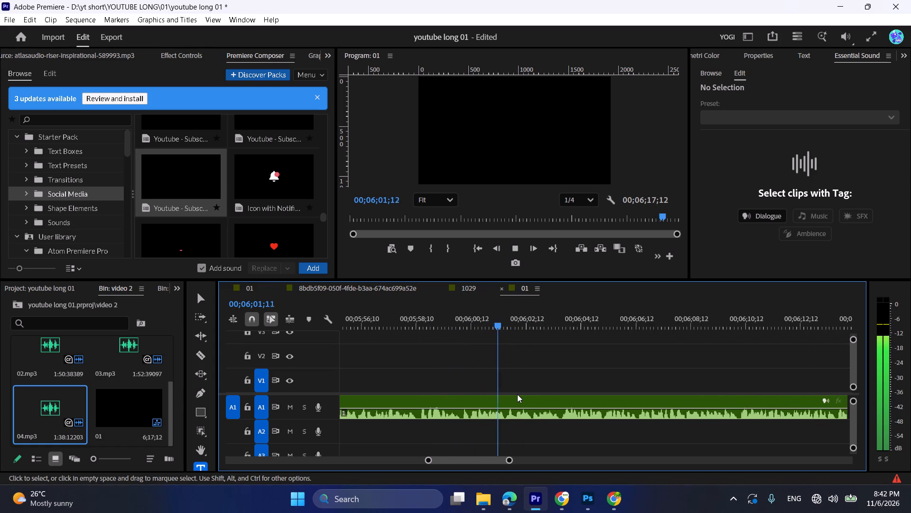
scroll(517, 394, down, 3)
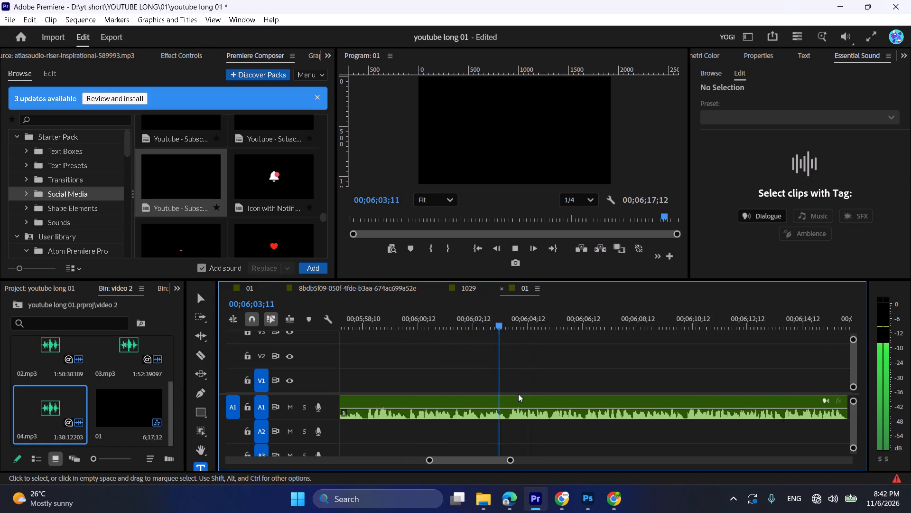
scroll(518, 394, down, 1)
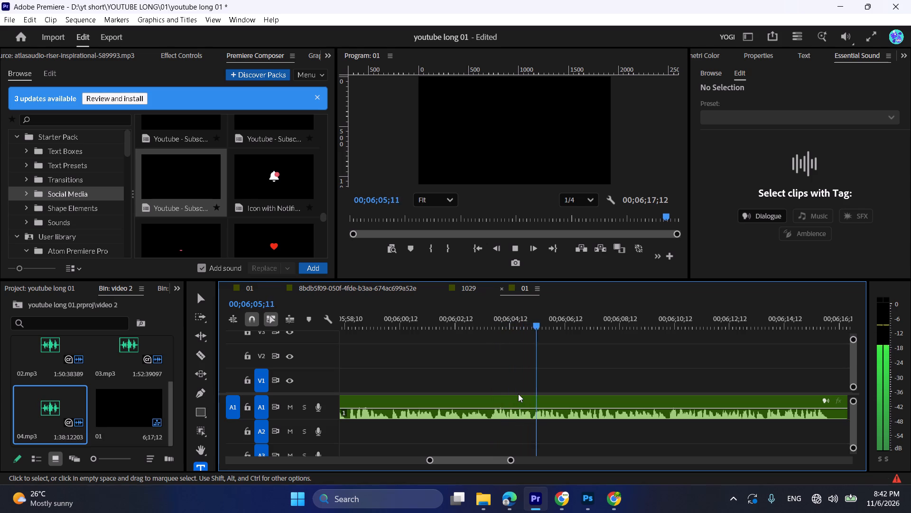
scroll(518, 394, down, 5)
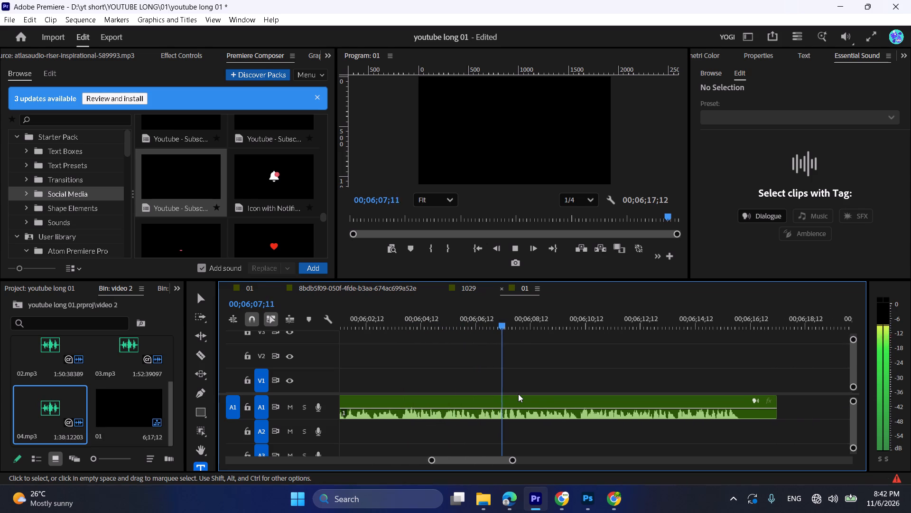
scroll(518, 394, down, 1)
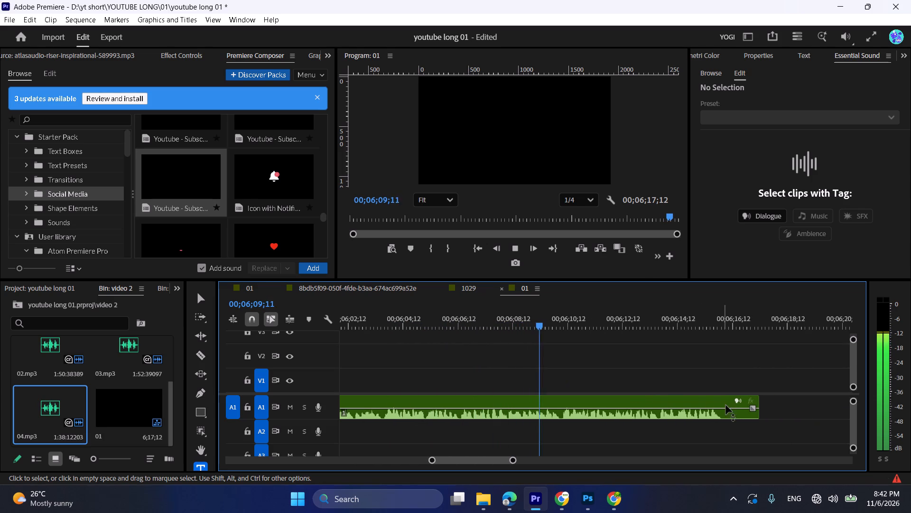
Trim the trailing silence off the last 04.mp3 piece so that it ends at 00;06;16;01.
drag(762, 402, 729, 403)
click(739, 406)
scroll(739, 406, down, 3)
alt+scroll(730, 403, up, 2)
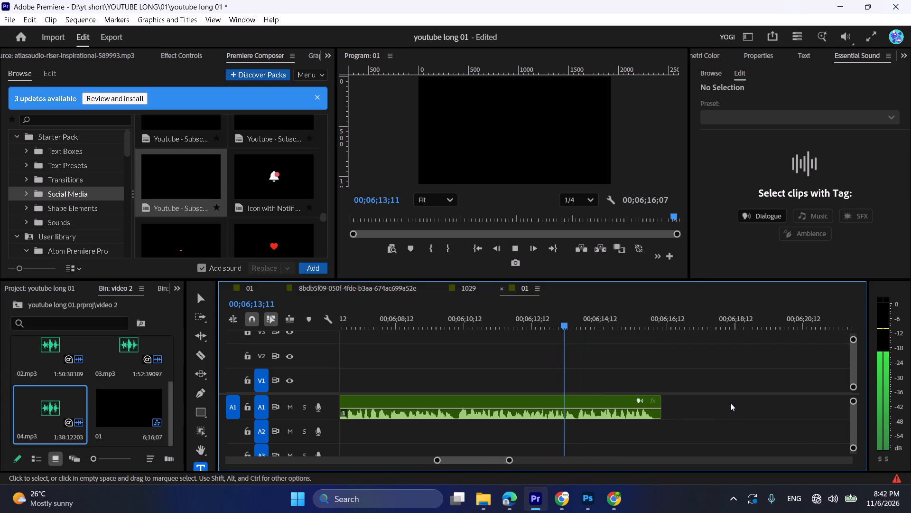
alt+scroll(713, 402, up, 2)
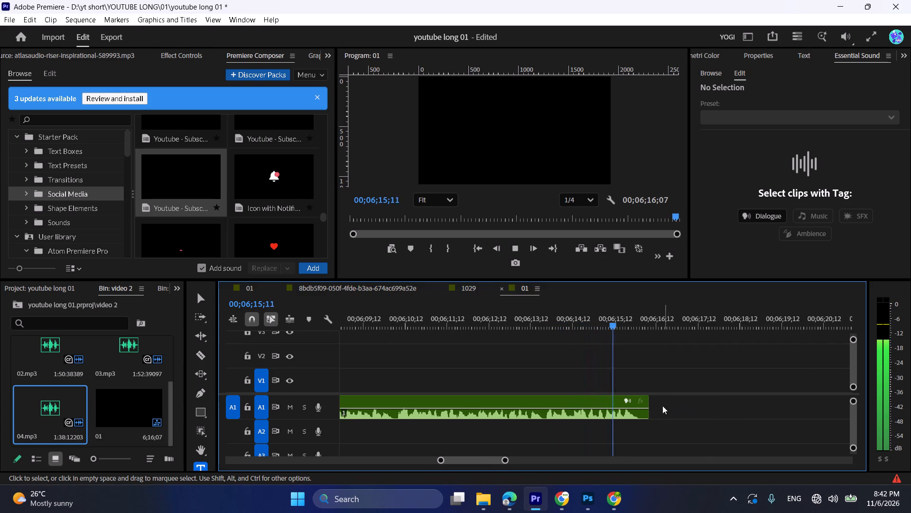
key(space)
drag(654, 409, 645, 408)
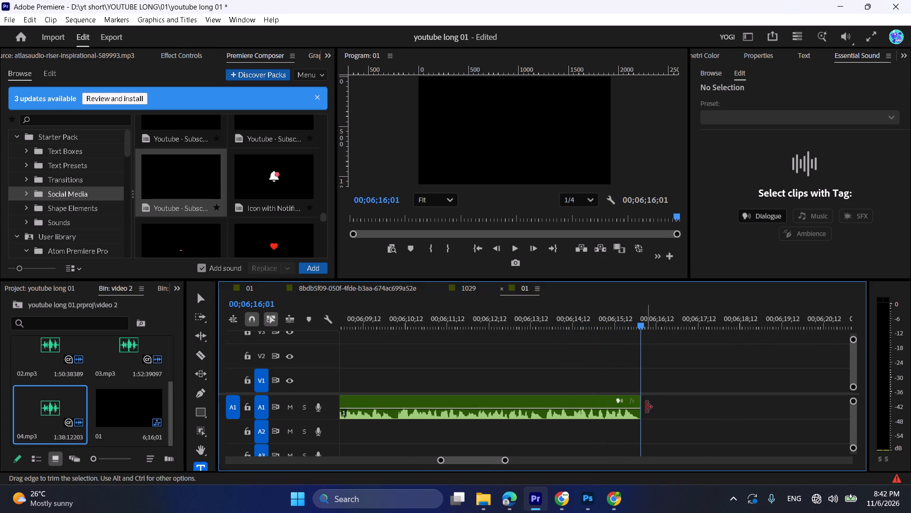
Add 05.mp3 from the video 2 bin to track A1 directly after the end of 04.mp3.
scroll(96, 430, down, 1)
scroll(96, 430, up, 2)
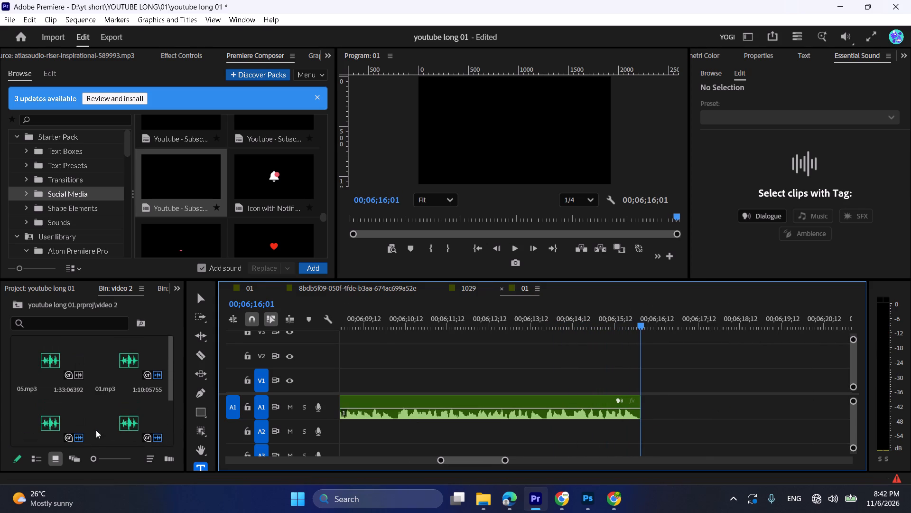
drag(49, 358, 652, 402)
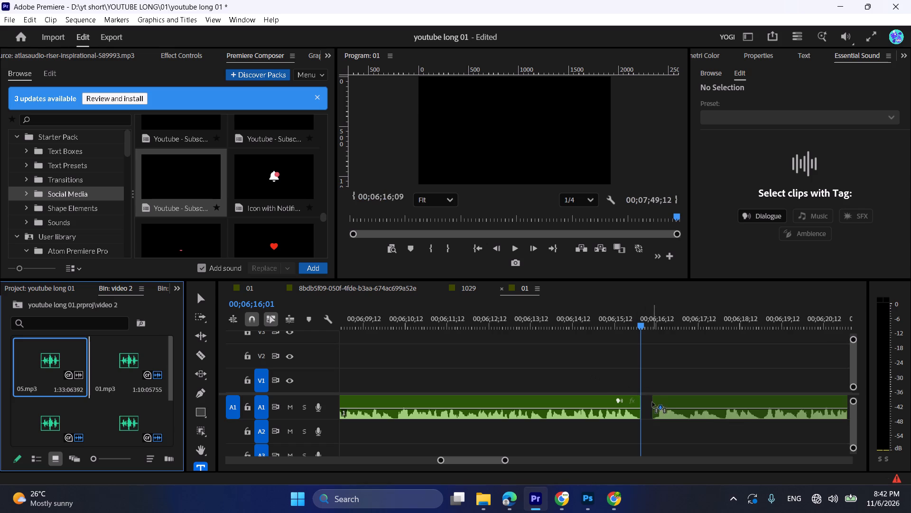
drag(652, 402, 648, 403)
Examine the waveform around the join between 04.mp3 and 05.mp3 and play across it to judge the pause.
alt+scroll(648, 403, up, 1)
alt+scroll(648, 403, down, 6)
alt+scroll(648, 403, up, 1)
alt+scroll(648, 403, down, 10)
alt+scroll(648, 403, up, 2)
alt+scroll(648, 403, down, 5)
alt+scroll(643, 395, up, 2)
alt+scroll(643, 395, down, 4)
alt+scroll(643, 395, up, 1)
alt+scroll(643, 395, down, 2)
alt+scroll(643, 395, up, 1)
alt+scroll(643, 395, down, 12)
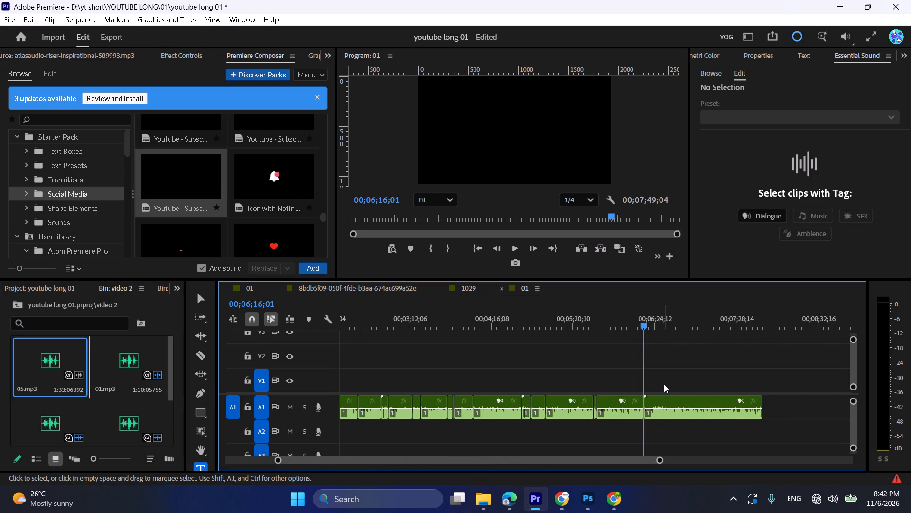
alt+scroll(664, 384, down, 9)
alt+scroll(577, 373, up, 7)
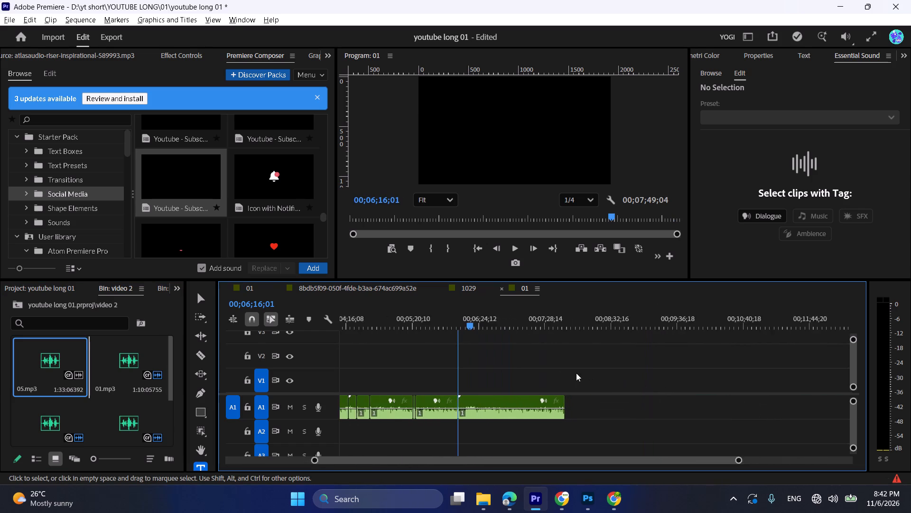
alt+scroll(576, 373, up, 1)
alt+scroll(483, 370, up, 7)
alt+scroll(422, 370, up, 8)
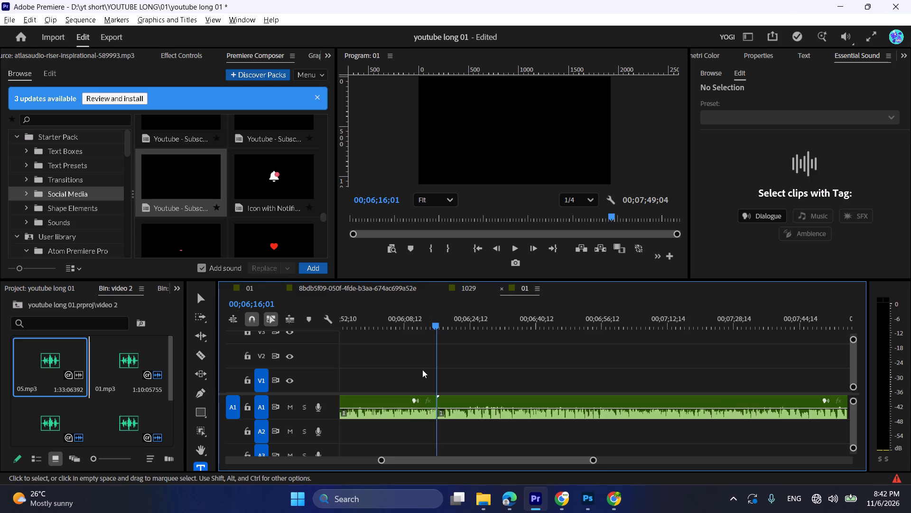
alt+scroll(422, 370, up, 3)
alt+scroll(422, 370, down, 1)
alt+scroll(422, 370, up, 1)
alt+scroll(422, 370, down, 3)
alt+scroll(422, 370, up, 5)
key(space)
alt+scroll(422, 370, up, 11)
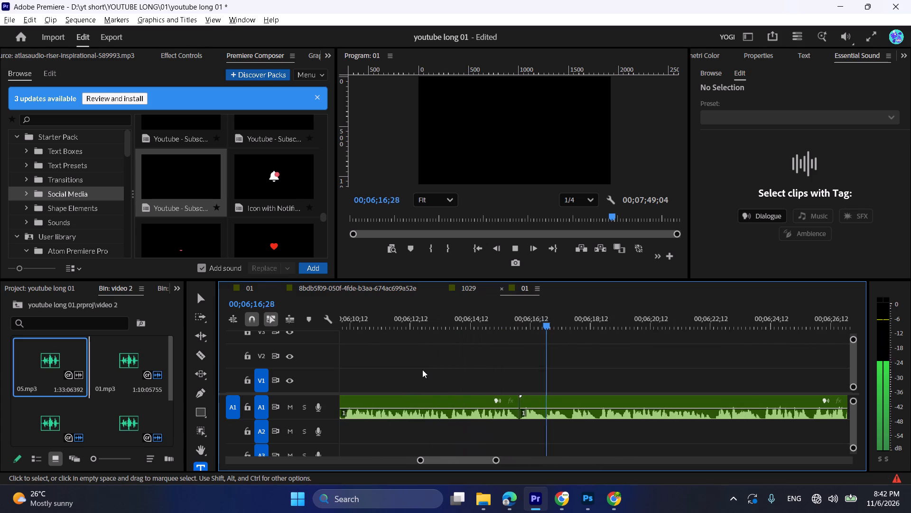
alt+scroll(464, 377, up, 5)
key(space)
Play up to the join and trim the end of 04.mp3 back to 00;06;15;29.
click(540, 324)
alt+scroll(548, 333, up, 9)
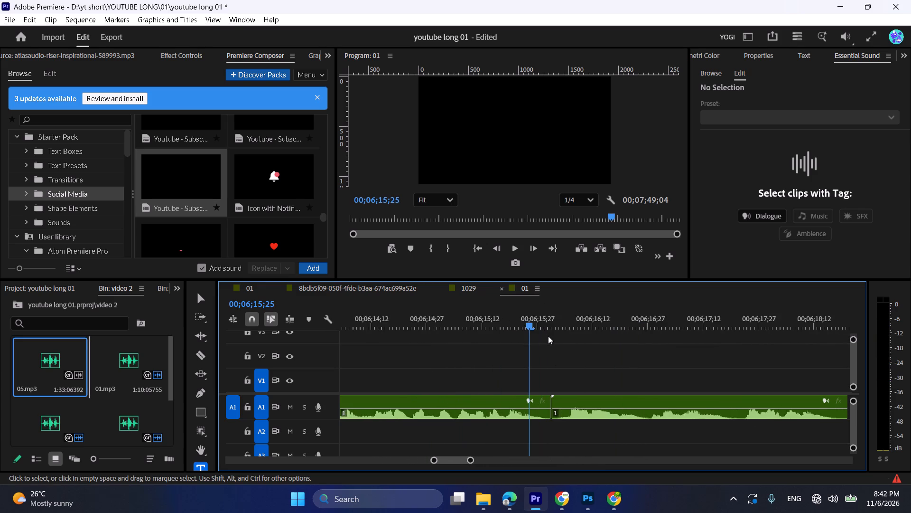
alt+scroll(548, 336, up, 2)
key(space)
key(space)
click(555, 400)
drag(551, 399, 544, 397)
click(546, 397)
click(548, 397)
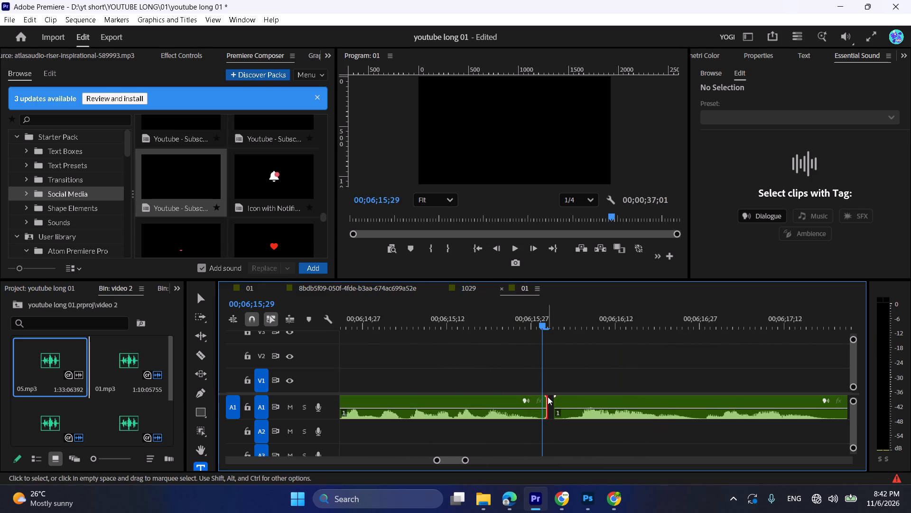
click(550, 398)
drag(547, 401, 542, 401)
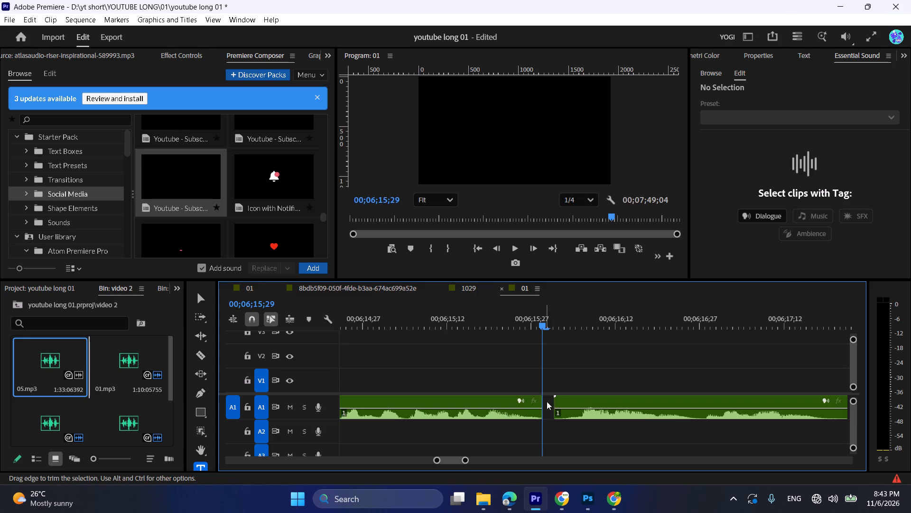
Trim about 4 frames off the start of 05.mp3 and move it against 04.mp3, starting at about 00;06;15;27.
drag(554, 401, 575, 407)
drag(611, 402, 572, 399)
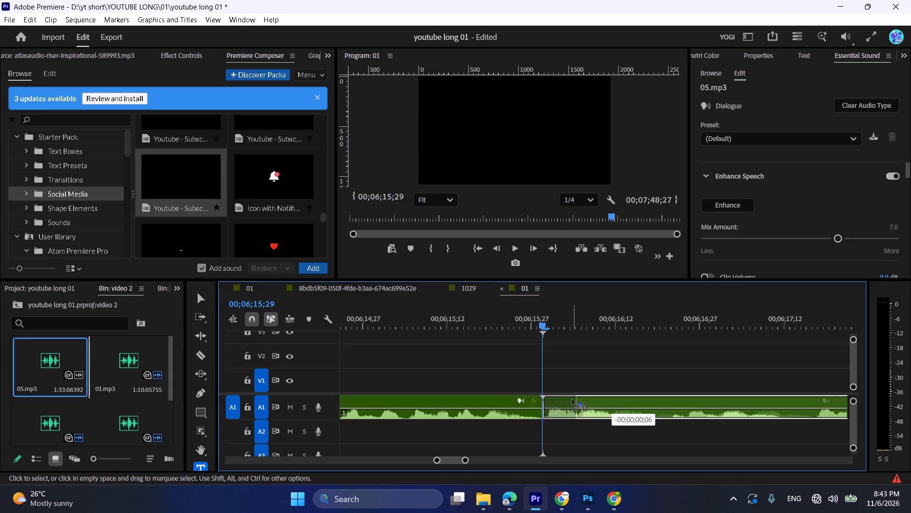
drag(572, 399, 568, 399)
Play across the join to the next pause, split 05.mp3 at 00;06;16;16, trim about 5 frames off the second piece's start, and close the gap.
click(494, 308)
click(536, 357)
key(space)
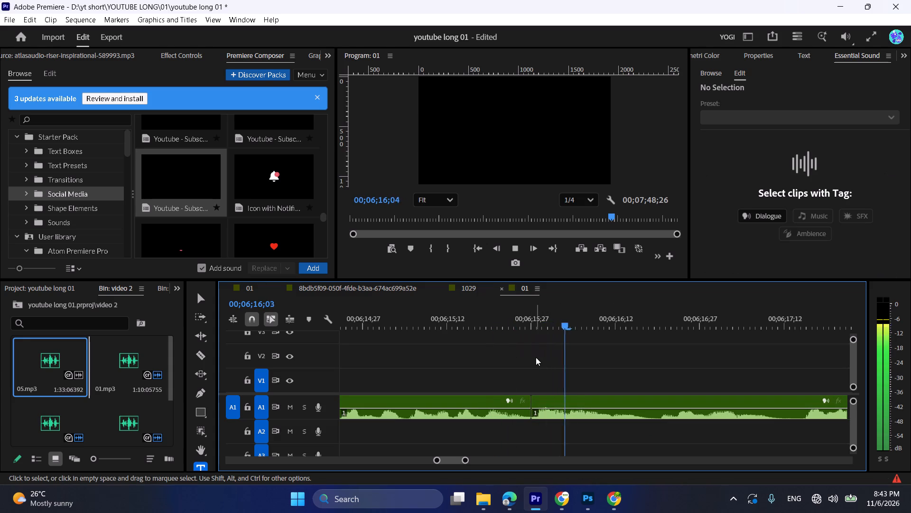
alt+scroll(538, 358, down, 10)
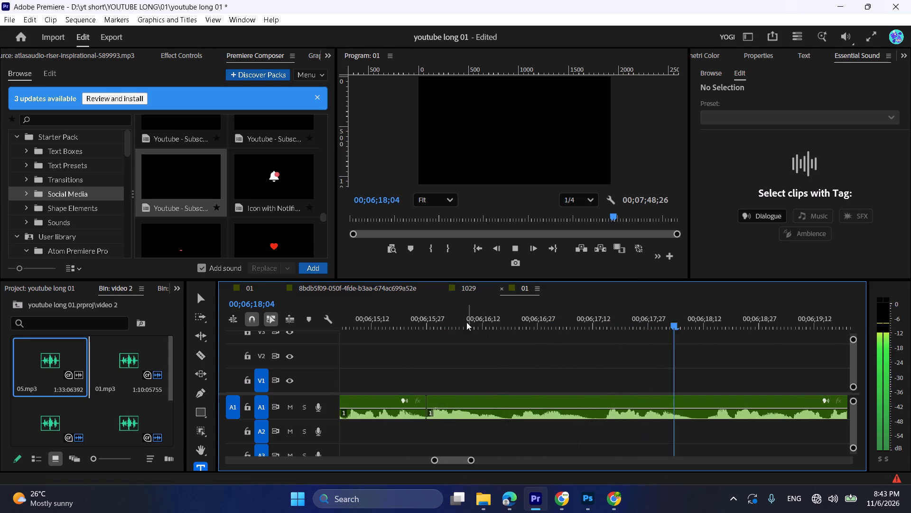
drag(469, 322, 464, 321)
key(space)
key(space)
click(498, 403)
key(space)
key(space)
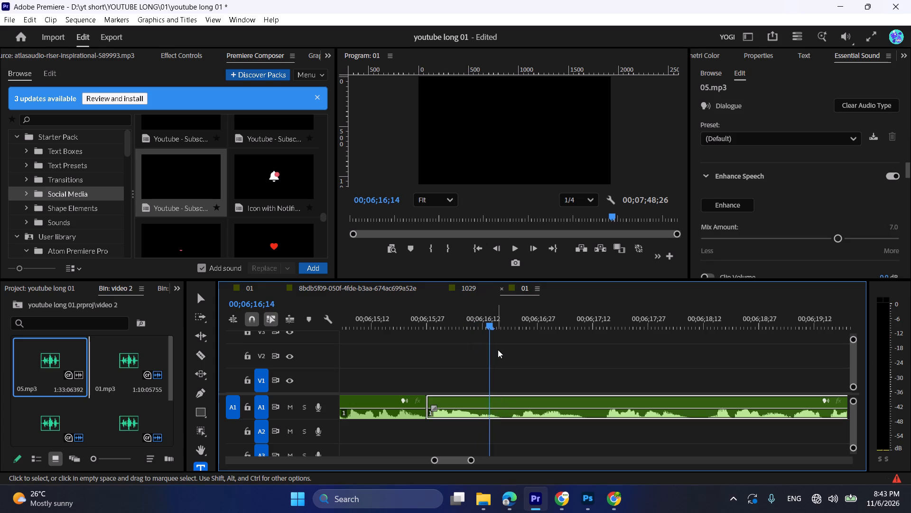
key(space)
key(space)
key(ctrl+k)
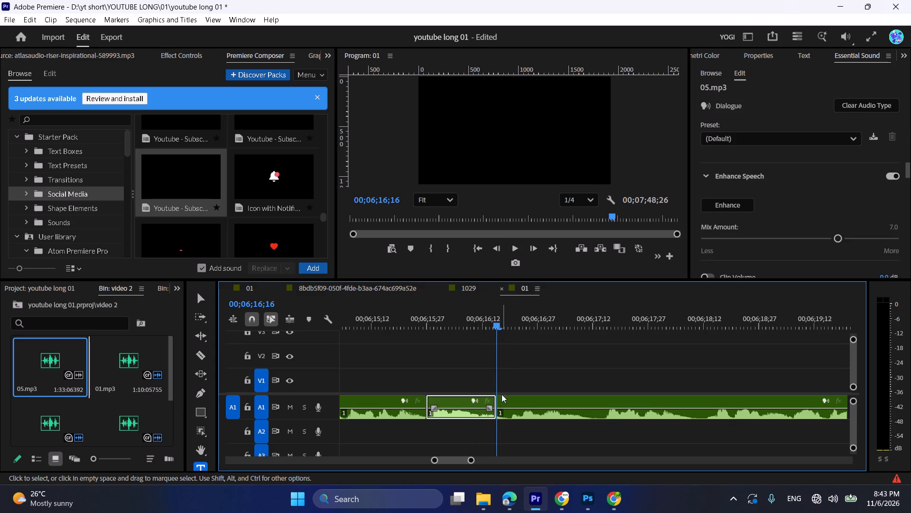
drag(502, 395, 524, 401)
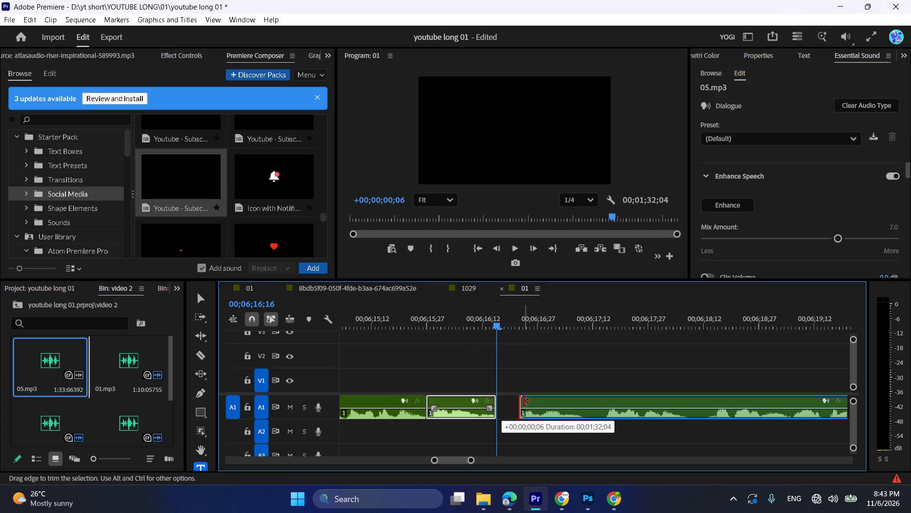
drag(524, 401, 519, 399)
drag(551, 401, 535, 399)
Play to the next pause in 05.mp3, split at 00;06;17.
key(space)
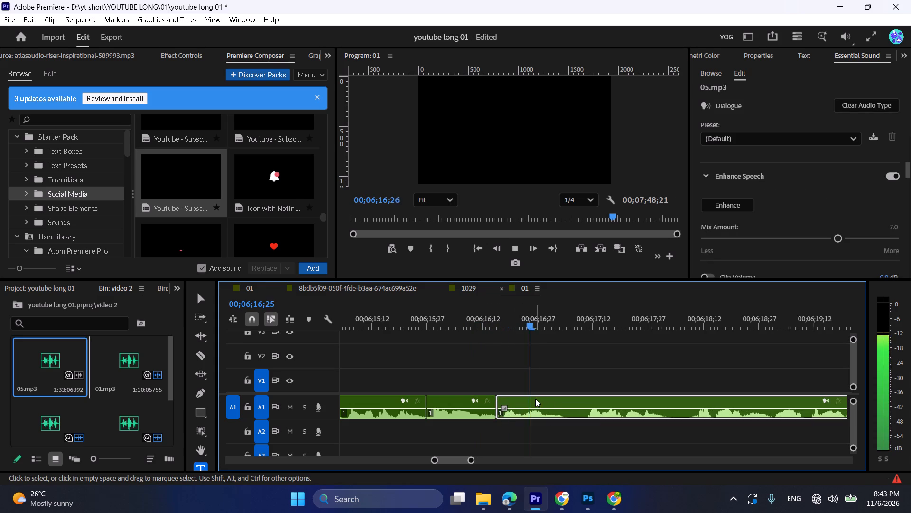
key(space)
click(486, 312)
key(space)
key(space)
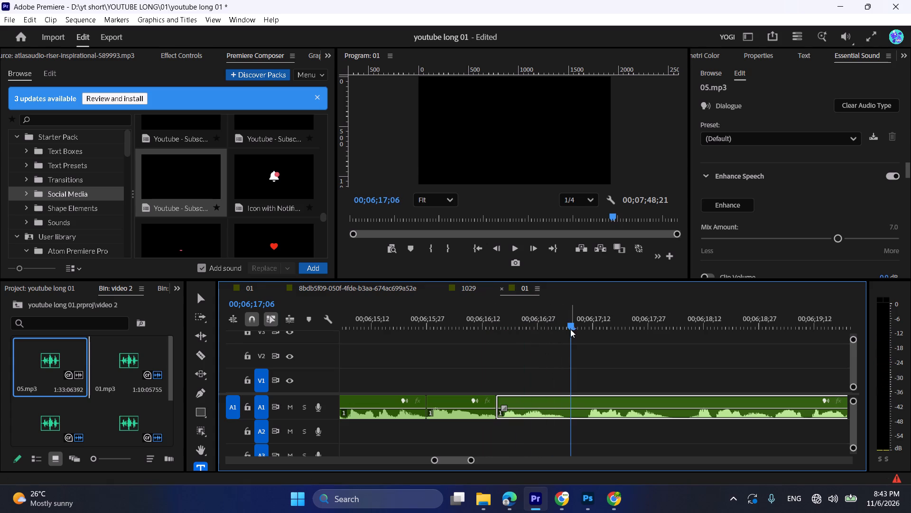
click(570, 324)
key(ctrl+k)
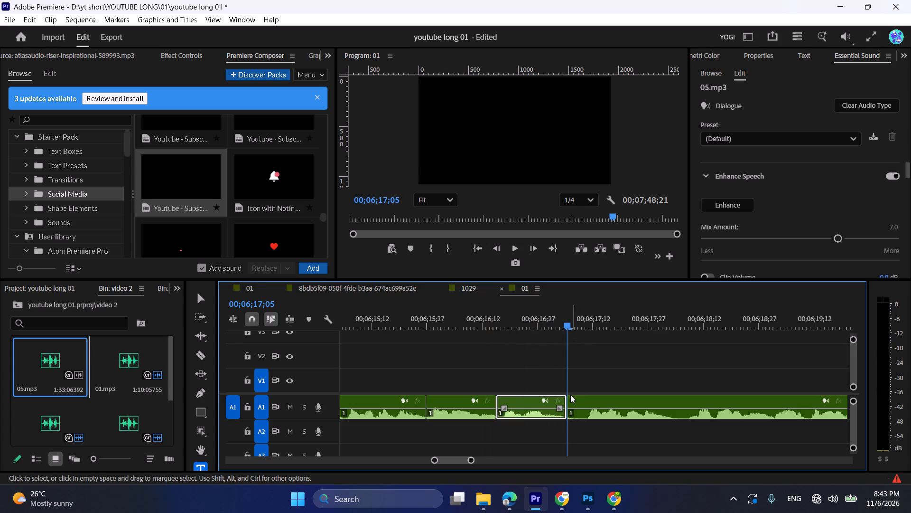
click(570, 395)
drag(571, 402, 587, 404)
drag(624, 402, 611, 400)
Play to the next pause, split 05.mp3 at 00;06;17.
key(space)
scroll(610, 400, down, 1)
scroll(610, 400, up, 1)
scroll(610, 400, down, 3)
key(space)
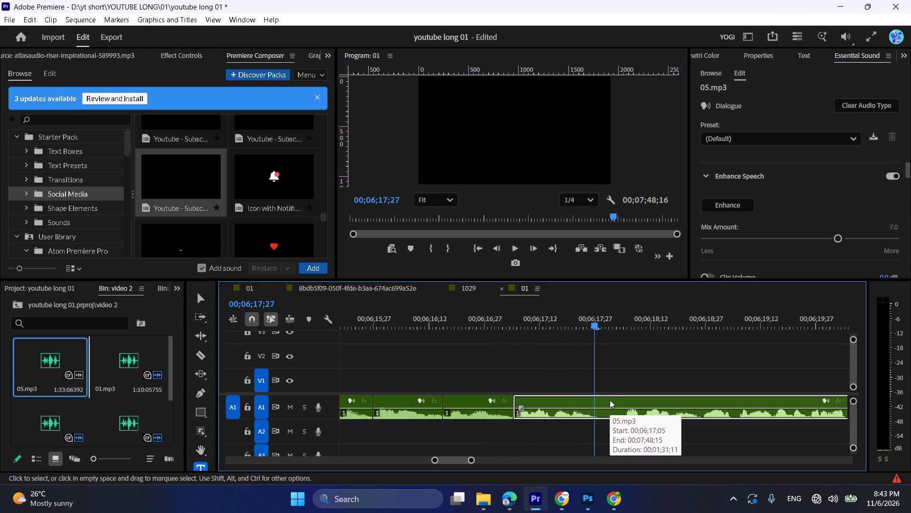
key(ctrl+k)
drag(599, 401, 622, 402)
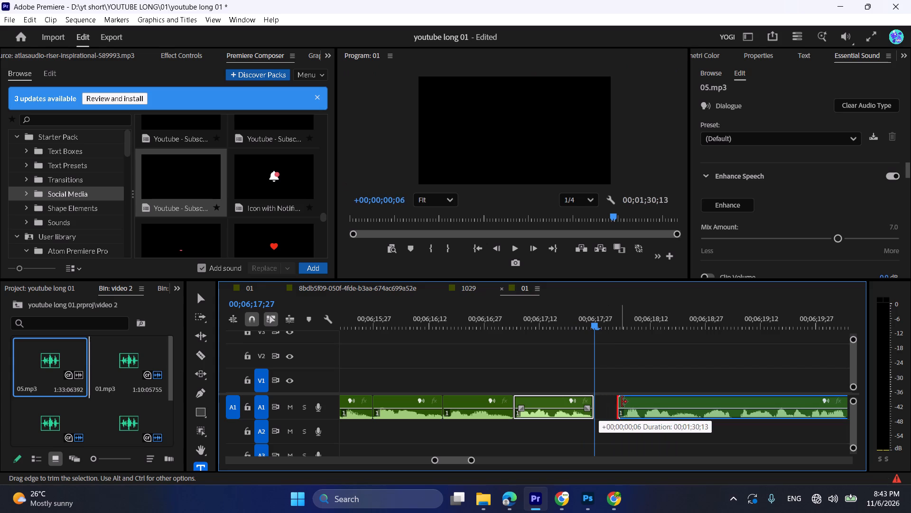
drag(622, 402, 625, 402)
right_click(608, 402)
click(619, 404)
Play 05.mp3 on from the cut at 00;06;17;27 to about 00;06;21;17, checking the speech and waveform for pauses.
key(space)
scroll(619, 405, down, 5)
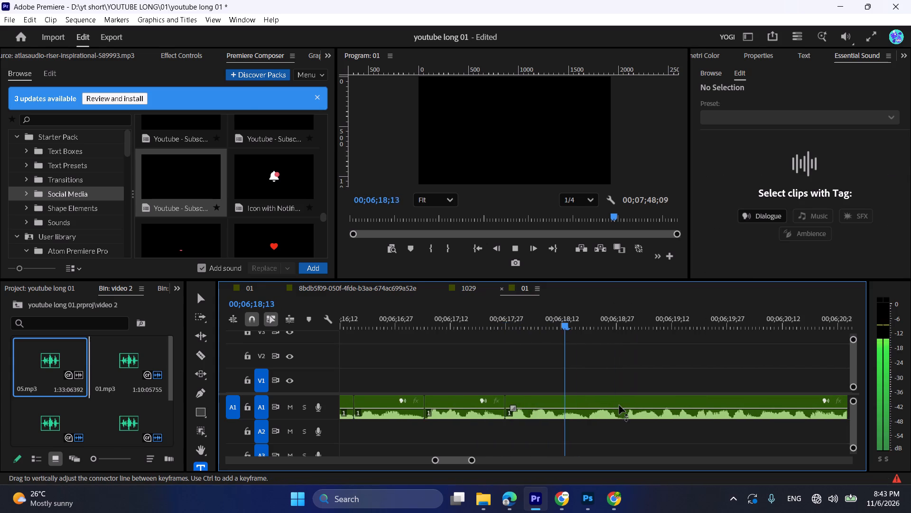
scroll(618, 405, down, 3)
alt+scroll(614, 405, down, 15)
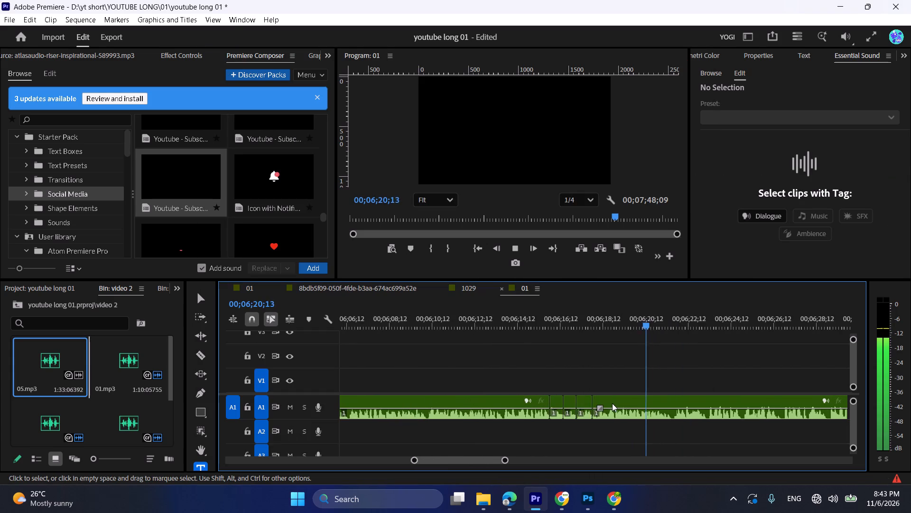
scroll(618, 402, down, 5)
alt+scroll(618, 402, up, 4)
key(space)
alt+scroll(566, 394, up, 10)
key(space)
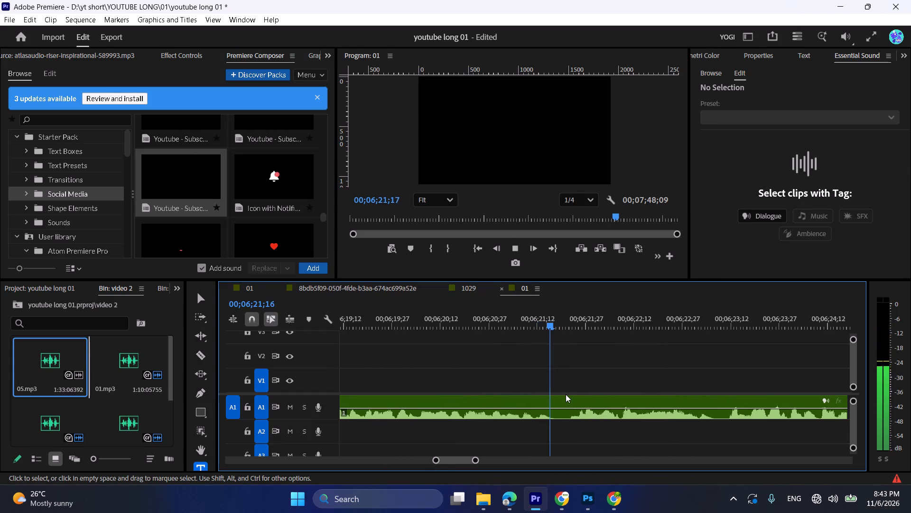
Split 05.mp3 at 00;06;21.
drag(547, 324, 554, 326)
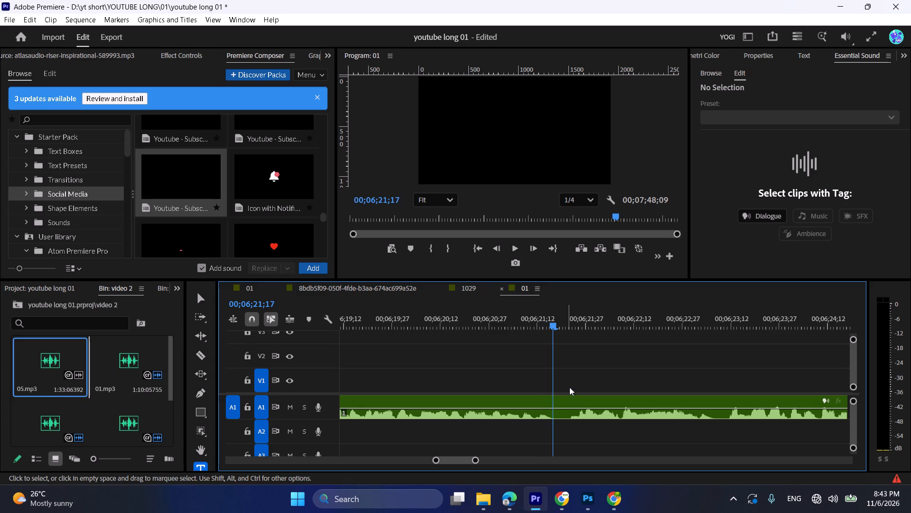
click(576, 406)
key(ctrl+k)
drag(559, 399, 571, 401)
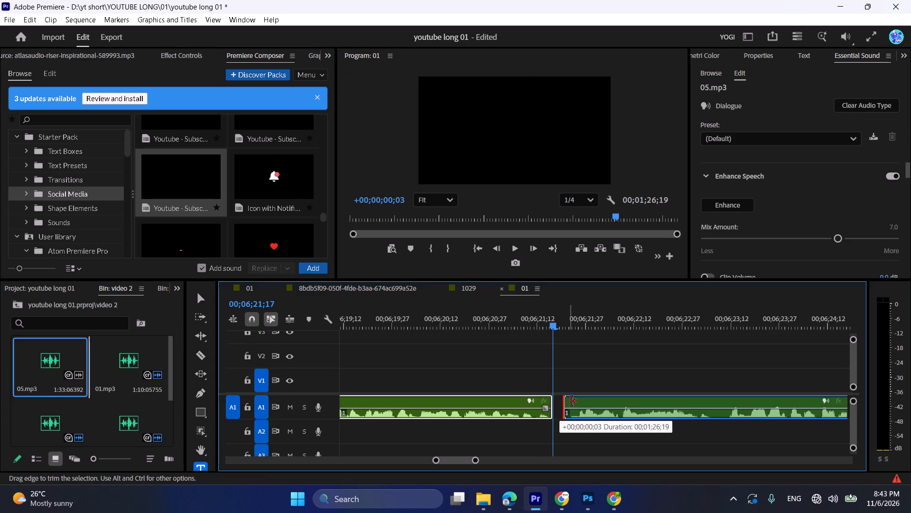
drag(571, 401, 577, 404)
drag(605, 398, 595, 398)
key(space)
key(space)
drag(598, 399, 596, 400)
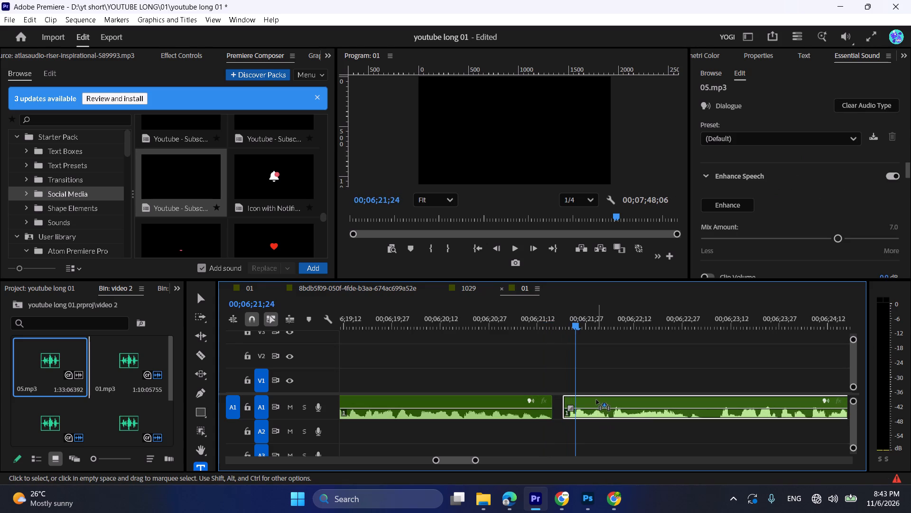
drag(596, 400, 594, 400)
Play to the next pause, split 05.mp3 at 00;06;22.
key(space)
scroll(622, 400, down, 6)
key(space)
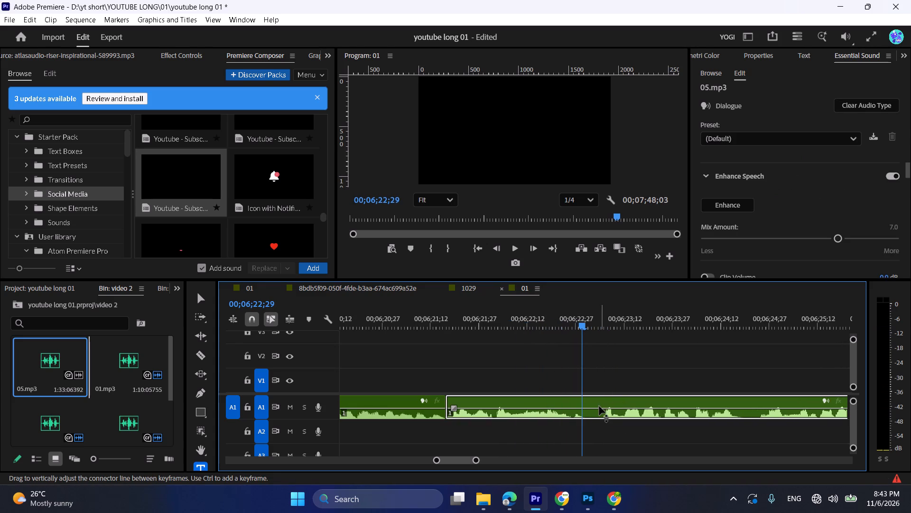
key(ctrl+k)
drag(587, 398, 600, 399)
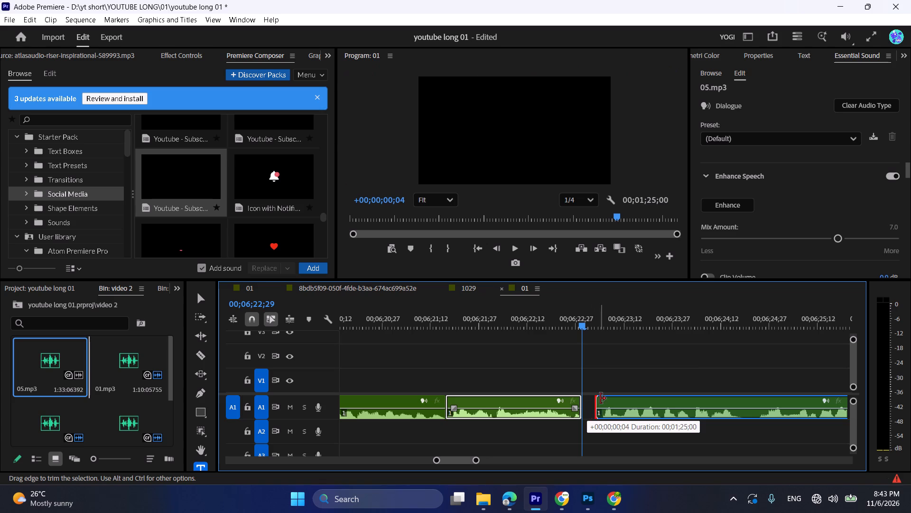
drag(600, 399, 603, 399)
drag(626, 400, 616, 400)
Play 05.mp3 on from the cut at 00;06;22;29 to past 00;06;40;28, examining the waveform for further pauses.
key(space)
scroll(609, 402, down, 6)
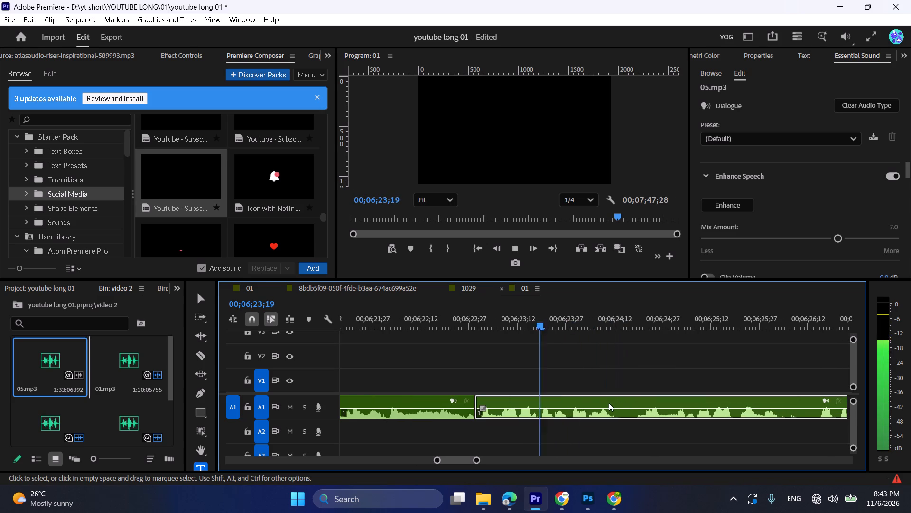
key(space)
scroll(609, 403, down, 5)
key(space)
alt+scroll(587, 392, down, 6)
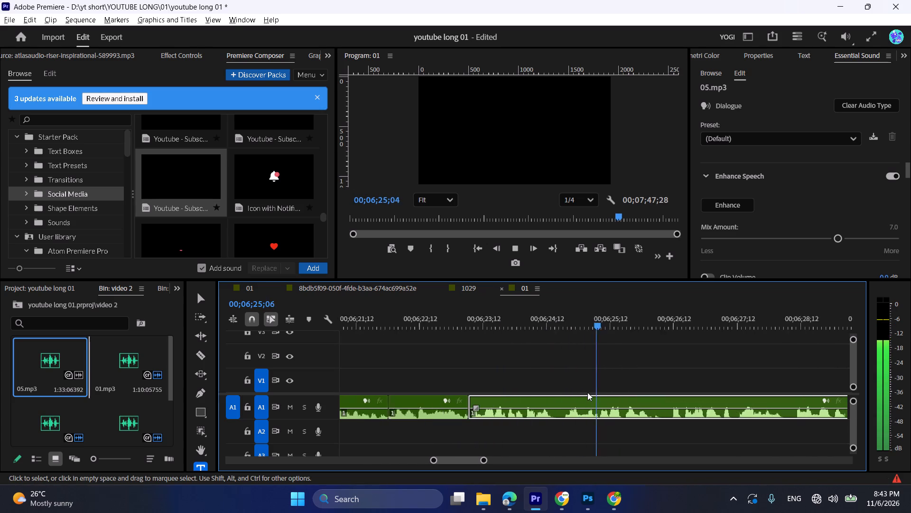
alt+scroll(587, 392, down, 1)
scroll(586, 392, down, 3)
key(space)
key(space)
scroll(597, 388, down, 3)
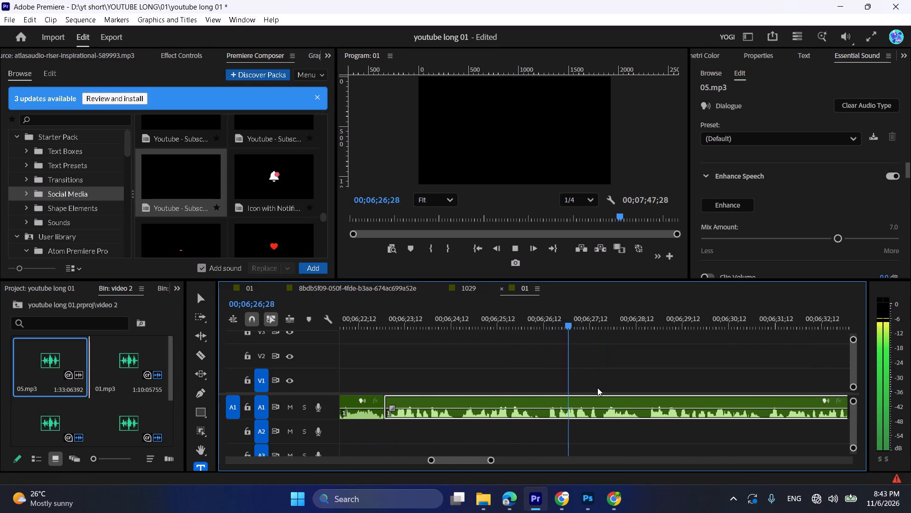
alt+scroll(561, 383, up, 1)
alt+scroll(561, 383, down, 1)
alt+scroll(561, 382, up, 3)
click(588, 377)
alt+scroll(591, 377, down, 8)
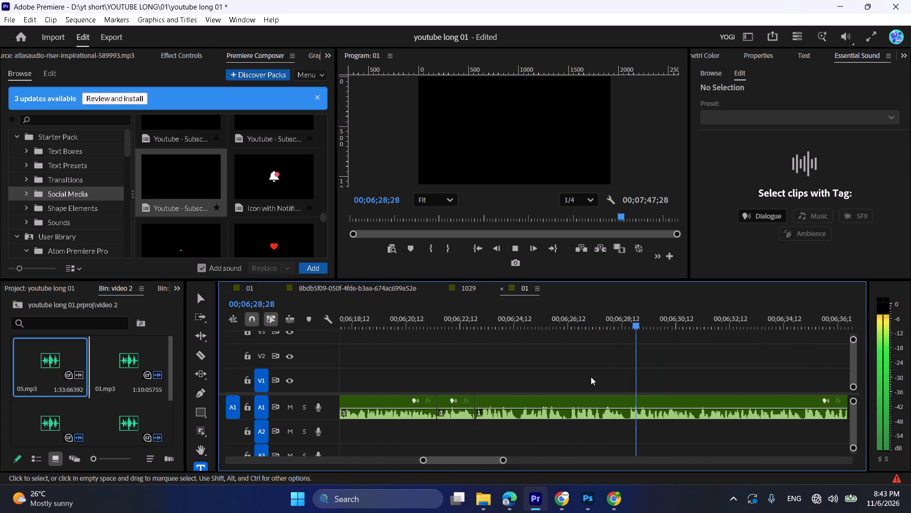
scroll(591, 377, down, 6)
alt+scroll(591, 377, down, 15)
alt+scroll(591, 377, down, 7)
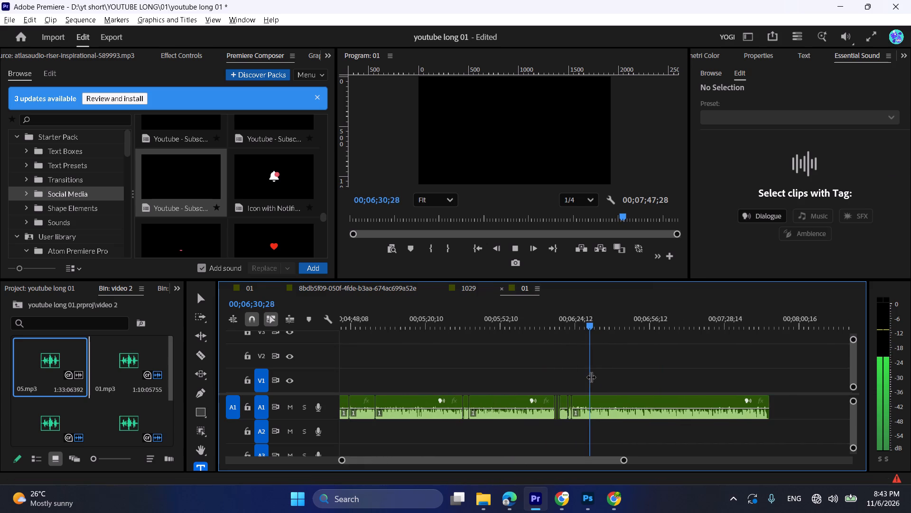
alt+scroll(595, 373, down, 16)
scroll(596, 372, down, 1)
alt+scroll(596, 372, down, 3)
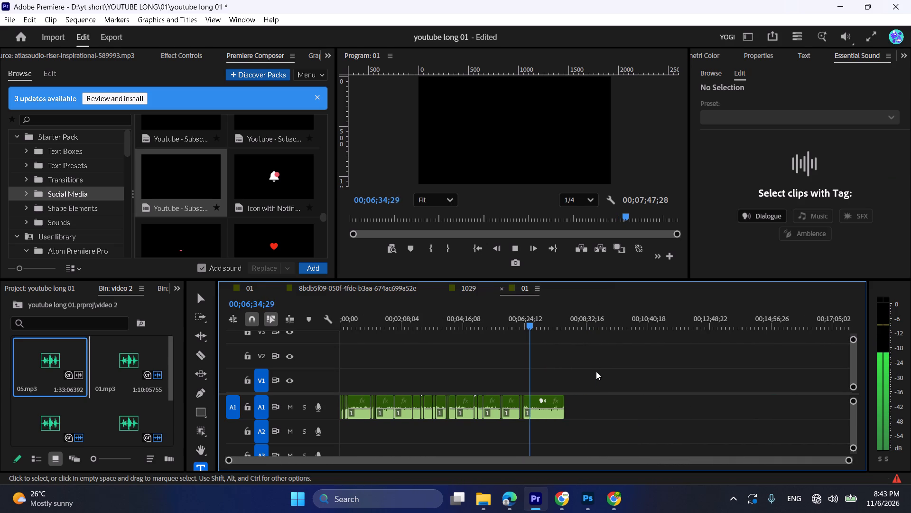
alt+scroll(546, 369, up, 6)
scroll(546, 369, up, 3)
alt+scroll(546, 369, up, 1)
alt+scroll(546, 369, down, 1)
alt+scroll(546, 369, up, 5)
alt+scroll(570, 375, down, 3)
alt+scroll(571, 376, up, 20)
alt+scroll(608, 389, up, 1)
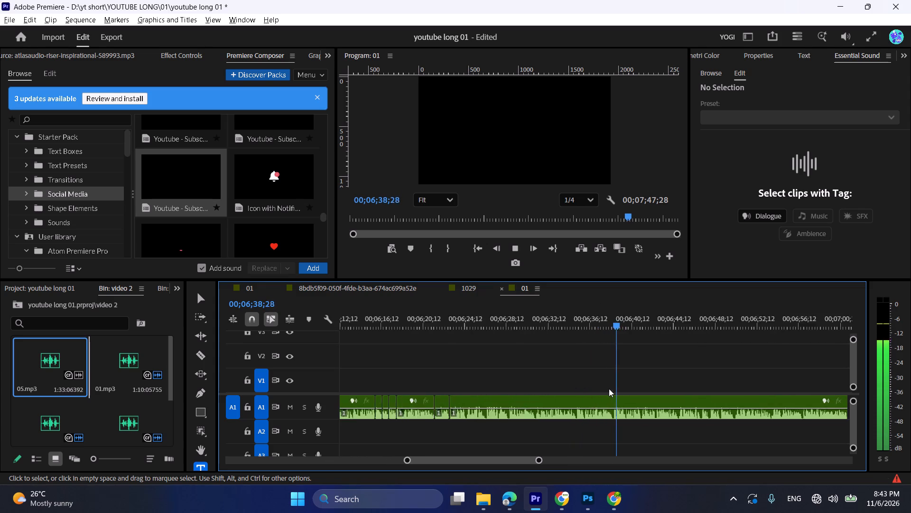
alt+scroll(609, 389, up, 2)
scroll(610, 388, down, 3)
alt+scroll(571, 380, up, 13)
alt+scroll(567, 379, down, 5)
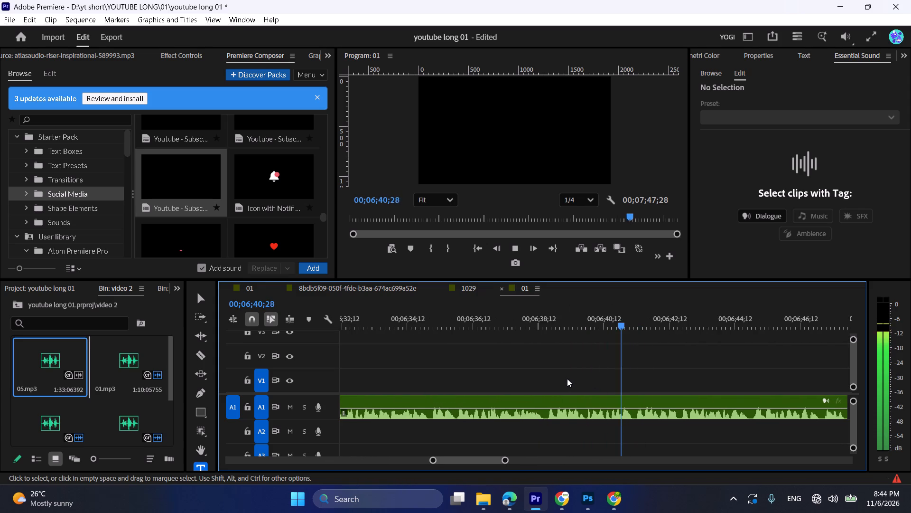
scroll(567, 379, down, 2)
Replay the pause near 00;06;38.
key(space)
click(493, 313)
key(space)
alt+scroll(510, 335, up, 2)
alt+scroll(510, 335, down, 1)
alt+scroll(510, 335, up, 1)
alt+scroll(510, 335, down, 4)
alt+scroll(510, 335, up, 4)
key(space)
alt+scroll(510, 335, up, 5)
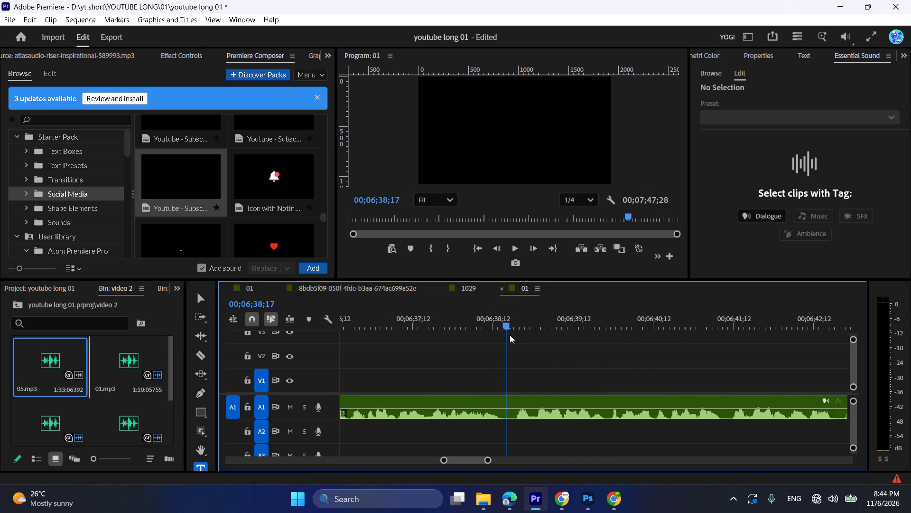
alt+scroll(510, 335, up, 7)
click(495, 319)
click(515, 402)
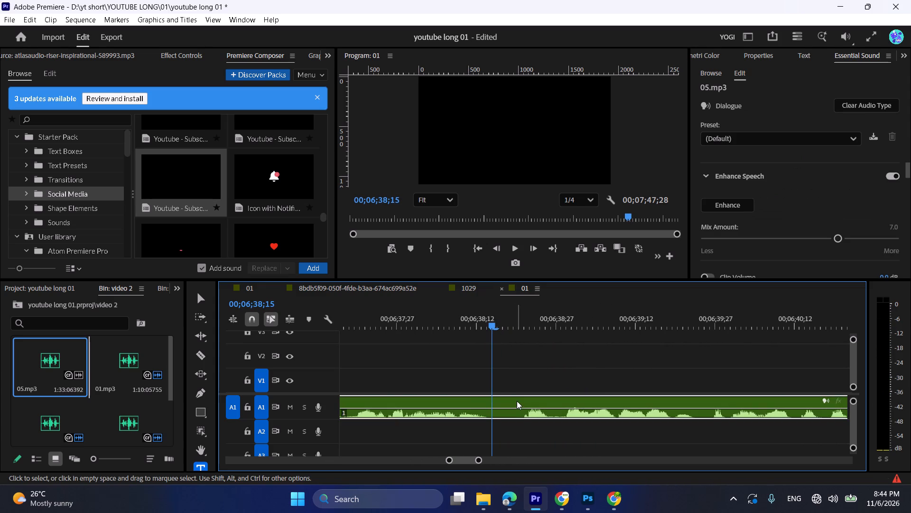
key(ctrl+k)
drag(495, 396, 525, 399)
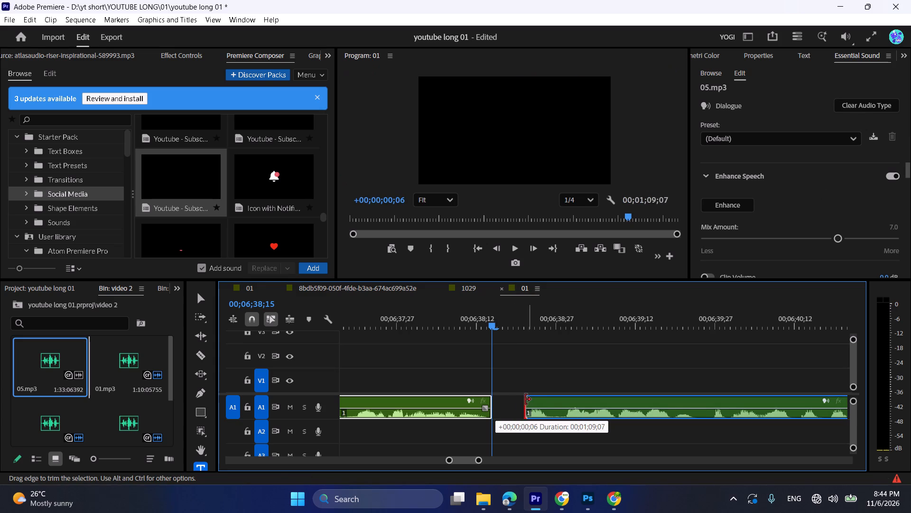
drag(525, 399, 524, 399)
right_click(504, 402)
click(516, 407)
Play 05.mp3 on from the cut at 00;06;38;15 to about 00;06;51;13, examining the waveform for the next pause.
key(space)
alt+scroll(504, 378, down, 2)
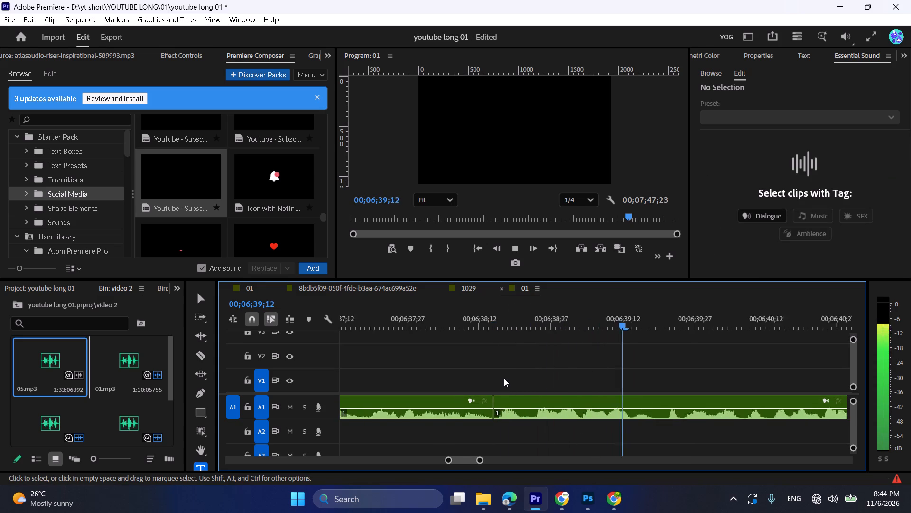
alt+scroll(504, 378, down, 8)
scroll(506, 378, down, 2)
scroll(506, 378, up, 2)
scroll(506, 378, down, 11)
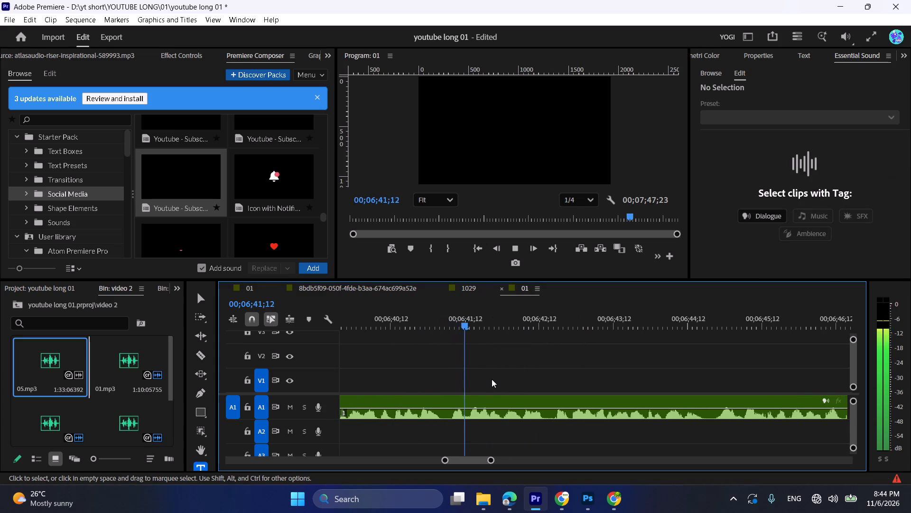
scroll(507, 378, down, 8)
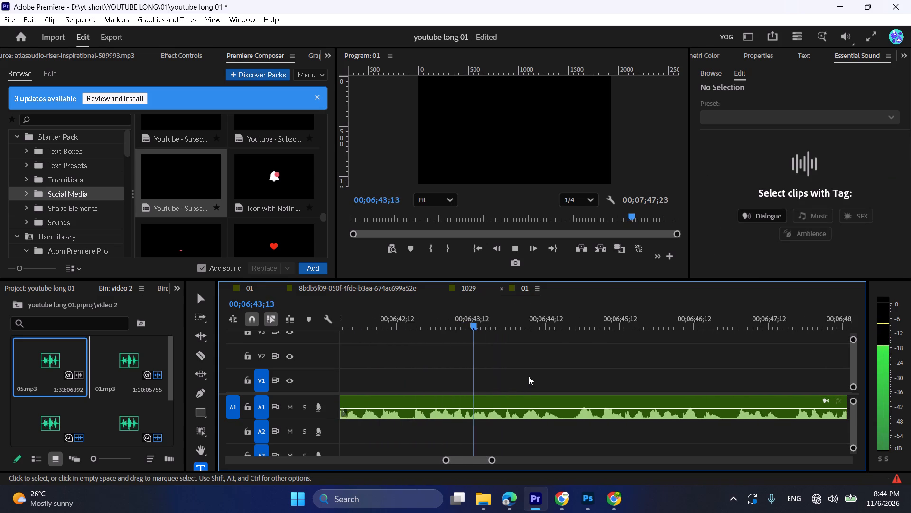
scroll(529, 376, down, 2)
alt+scroll(543, 378, down, 4)
alt+scroll(543, 379, up, 1)
alt+scroll(544, 380, down, 1)
scroll(544, 381, down, 3)
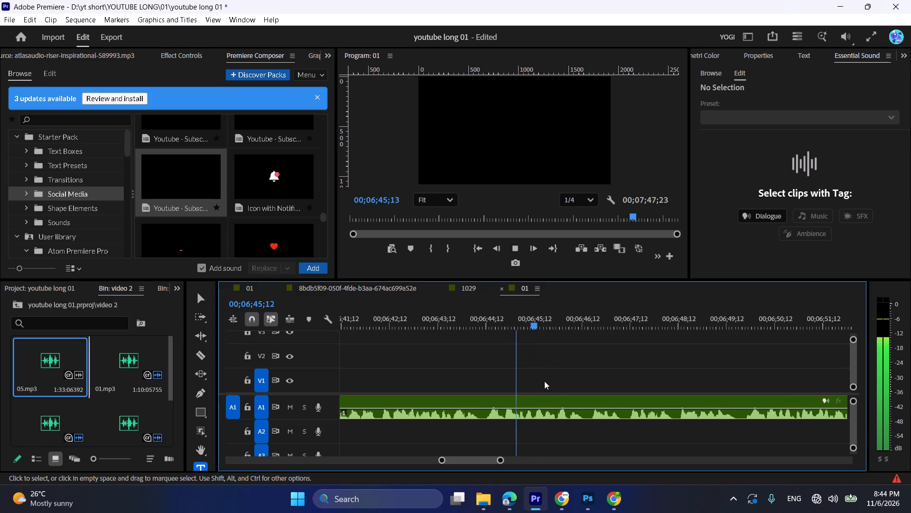
scroll(544, 381, down, 4)
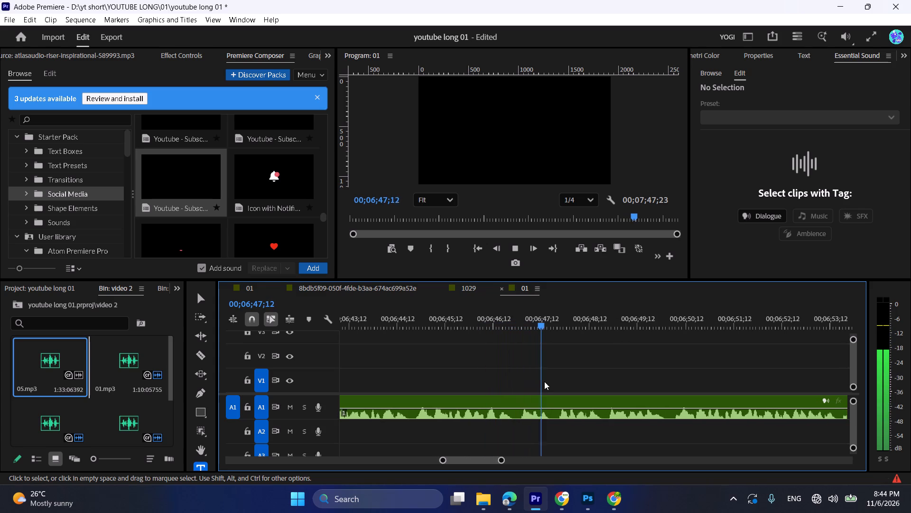
scroll(544, 381, down, 8)
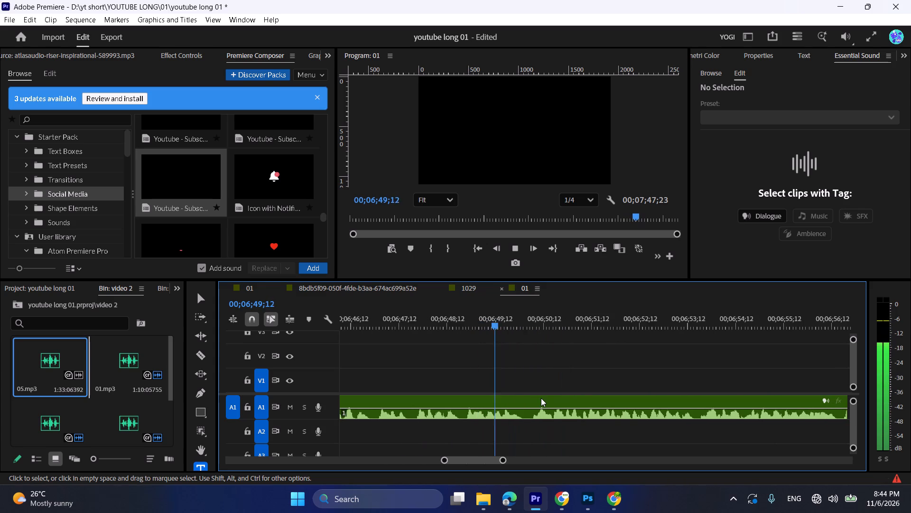
alt+scroll(521, 385, up, 4)
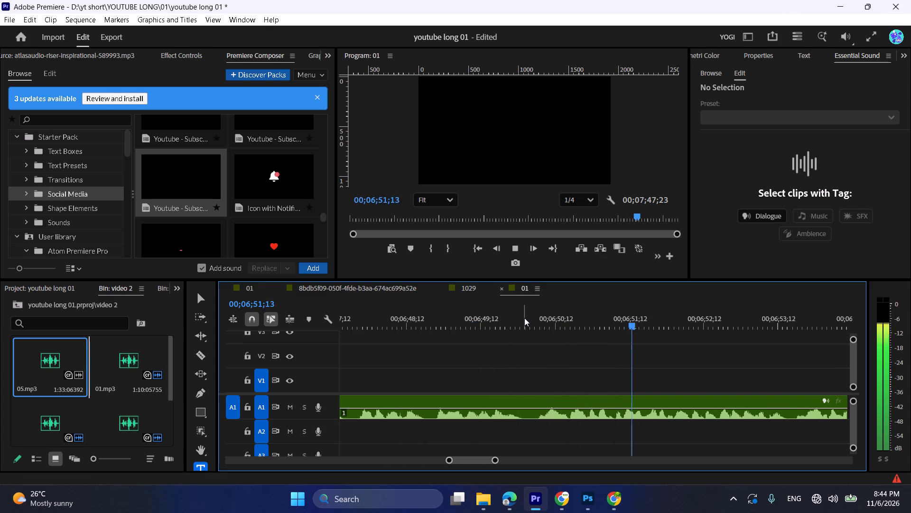
Return to the pause and split 05.mp3 at 00;06;49.
click(524, 318)
alt+scroll(534, 351, up, 2)
alt+scroll(534, 351, down, 1)
alt+scroll(534, 351, up, 2)
click(530, 402)
key(Left)
key(Left)
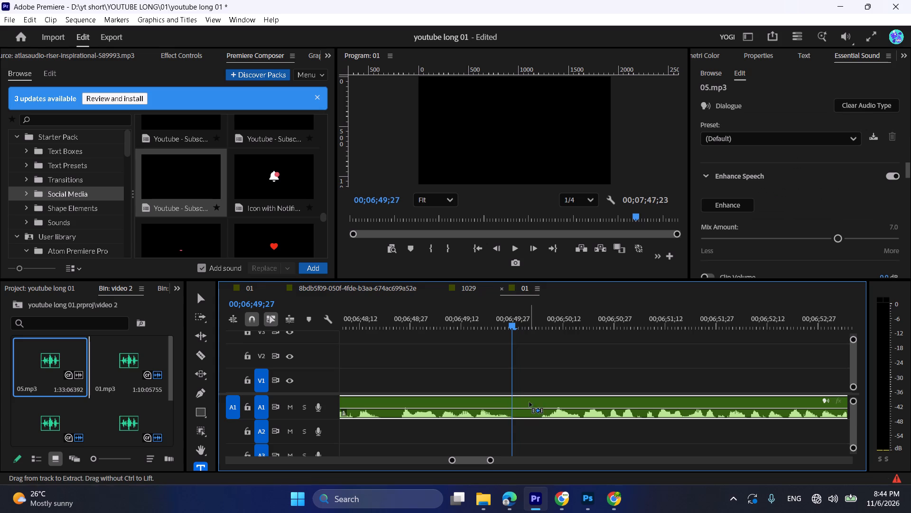
key(ctrl+k)
drag(514, 397, 547, 401)
drag(579, 402, 554, 401)
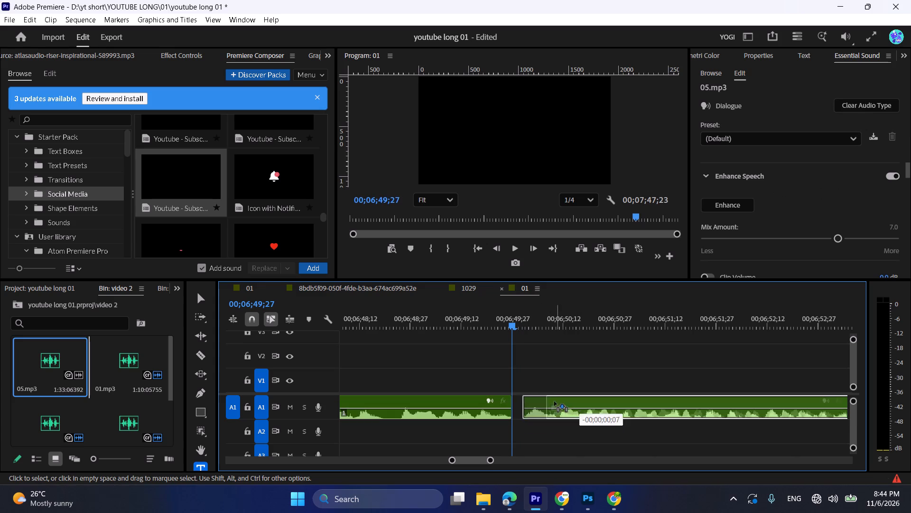
drag(554, 401, 547, 402)
Play 05.mp3 on from the cut at 00;06;49;27 to about 00;07;36;23, examining the waveform for further pauses.
click(503, 323)
key(space)
click(553, 363)
scroll(554, 363, down, 2)
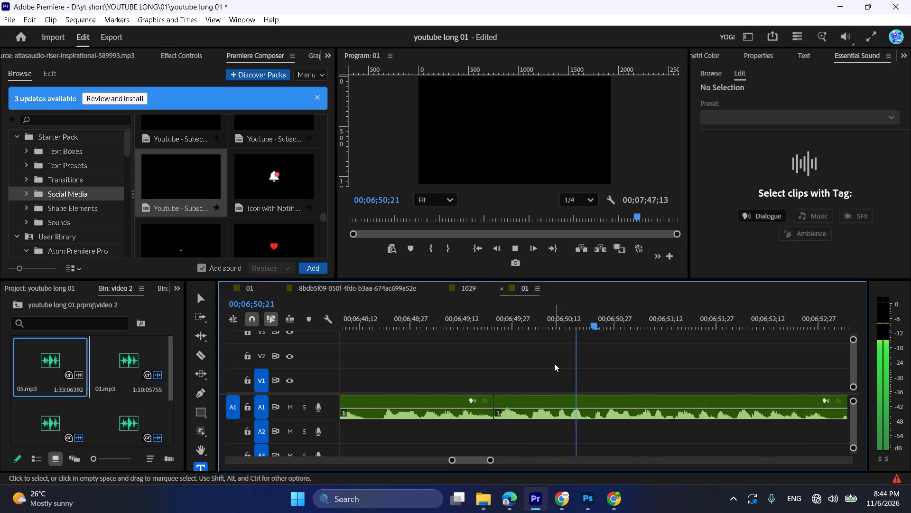
scroll(554, 363, down, 9)
alt+scroll(554, 363, down, 6)
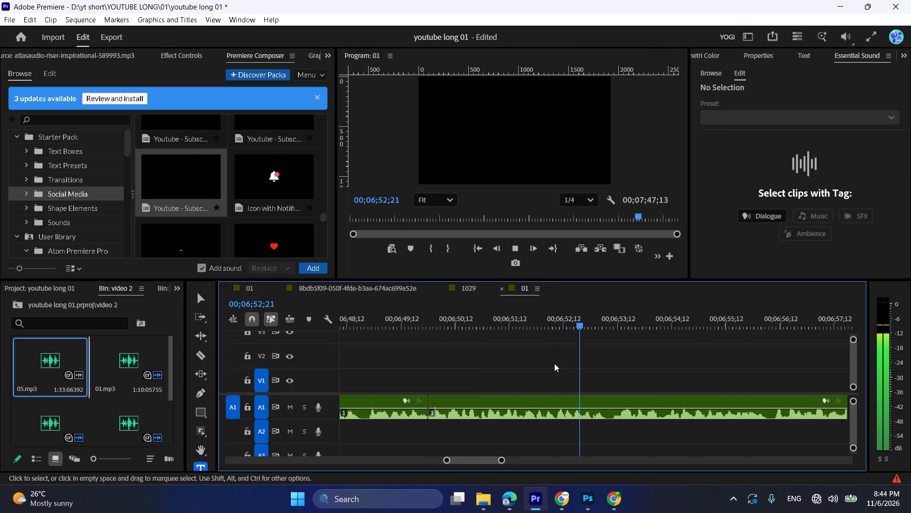
scroll(555, 363, down, 3)
alt+scroll(556, 364, down, 5)
scroll(554, 365, down, 5)
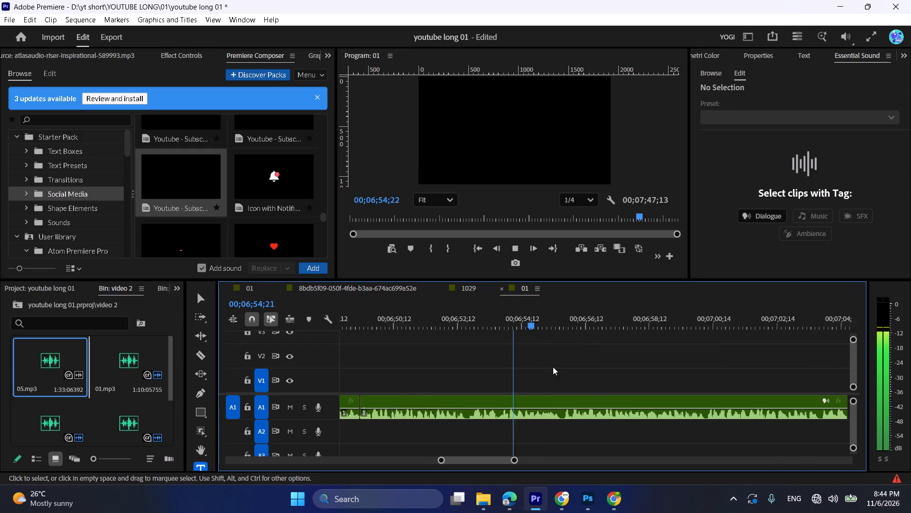
scroll(570, 379, down, 1)
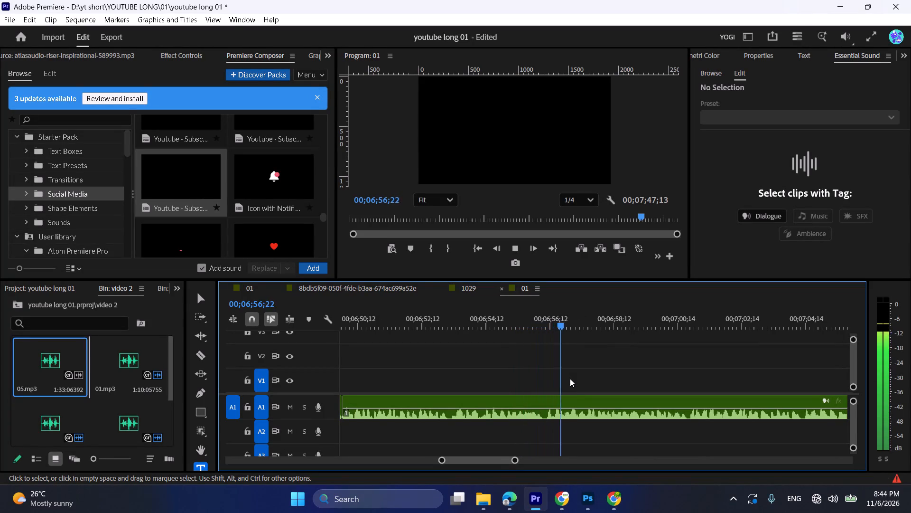
alt+scroll(570, 379, down, 5)
scroll(577, 384, down, 3)
alt+scroll(577, 384, down, 4)
alt+scroll(577, 384, up, 1)
alt+scroll(577, 384, down, 1)
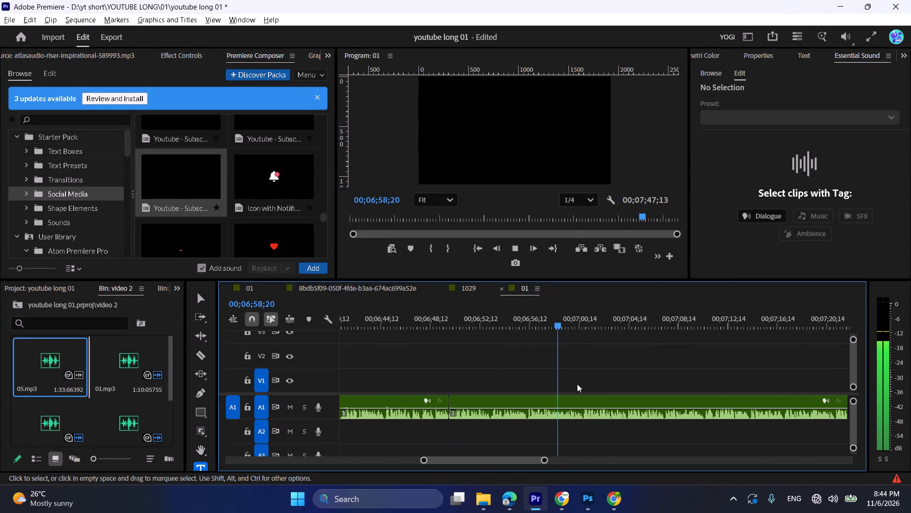
alt+scroll(577, 384, down, 3)
scroll(578, 385, down, 5)
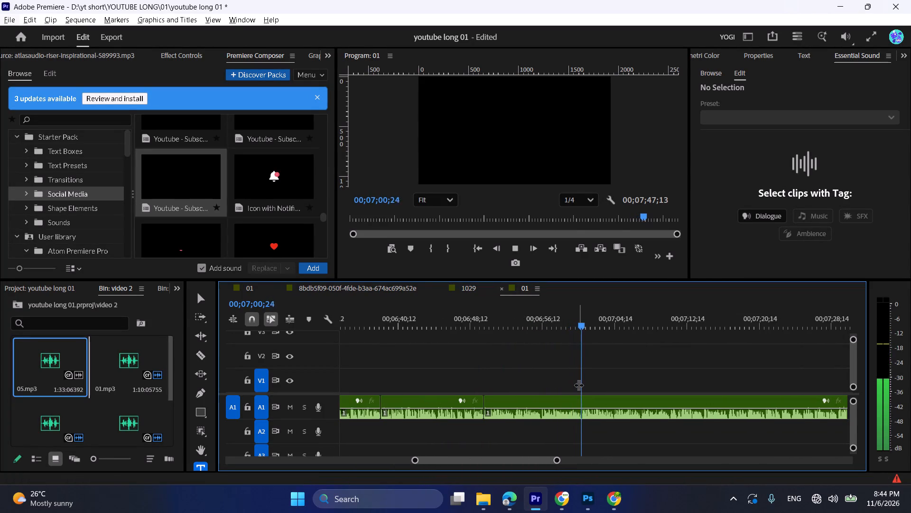
alt+scroll(578, 385, up, 2)
scroll(578, 385, down, 13)
alt+scroll(581, 387, down, 5)
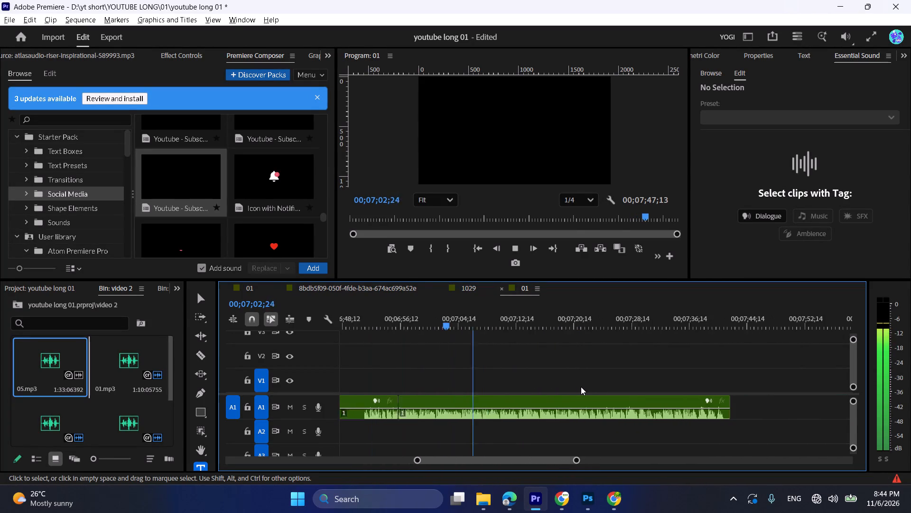
alt+scroll(581, 387, down, 8)
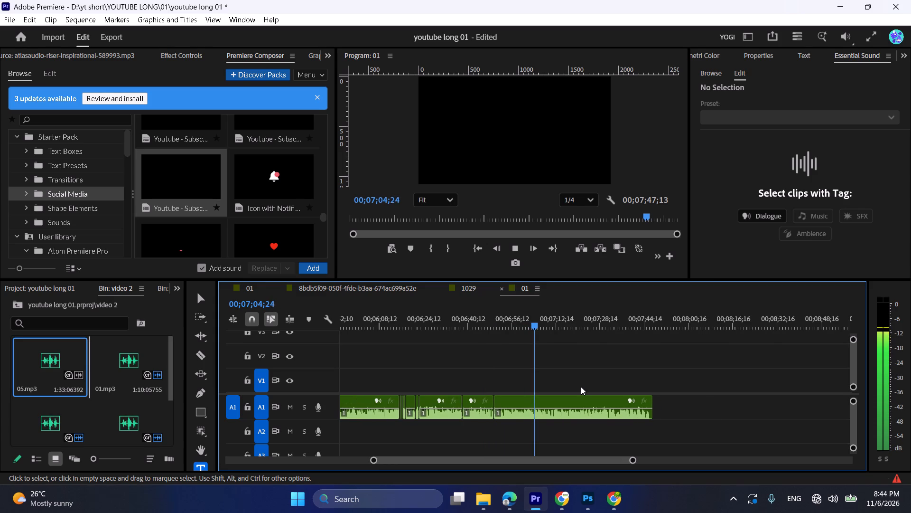
scroll(581, 387, up, 1)
scroll(581, 387, down, 1)
scroll(581, 387, up, 4)
alt+scroll(581, 387, down, 9)
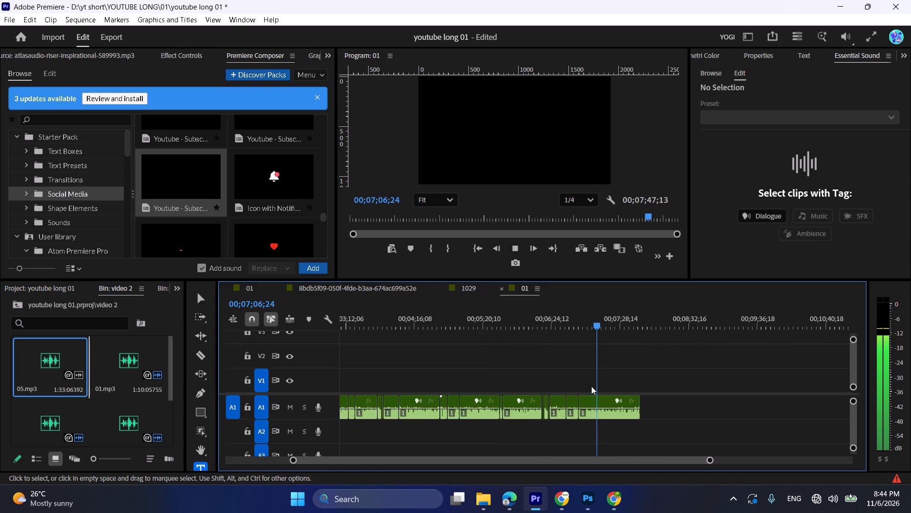
scroll(591, 386, up, 8)
alt+scroll(591, 386, down, 5)
scroll(591, 386, up, 3)
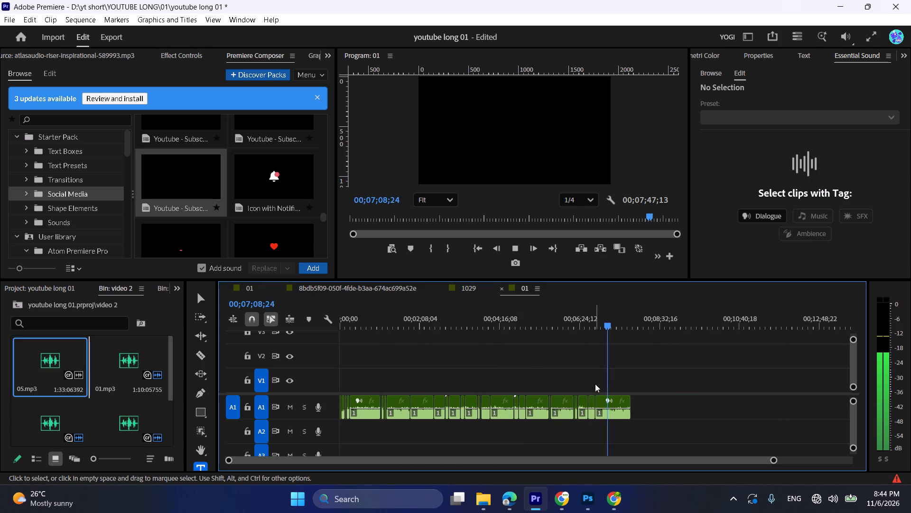
alt+scroll(608, 389, up, 7)
alt+scroll(613, 391, down, 2)
alt+scroll(613, 391, up, 12)
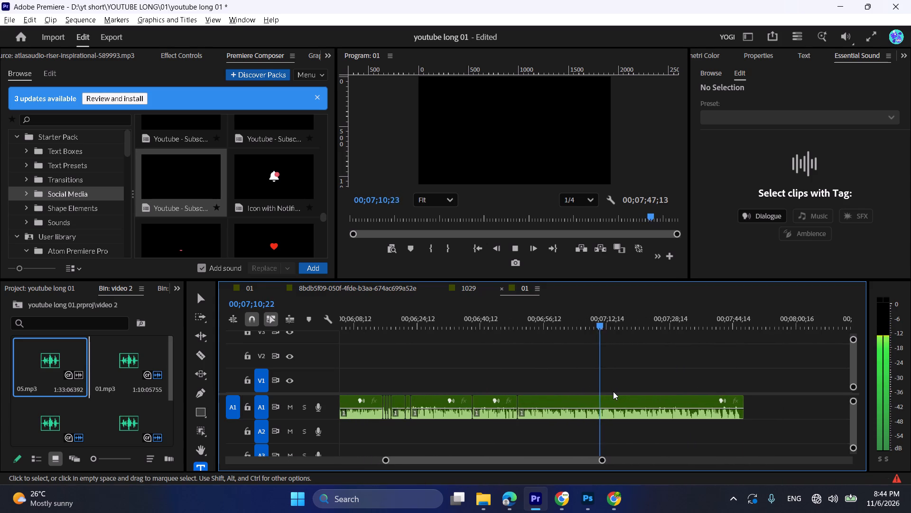
scroll(613, 391, down, 2)
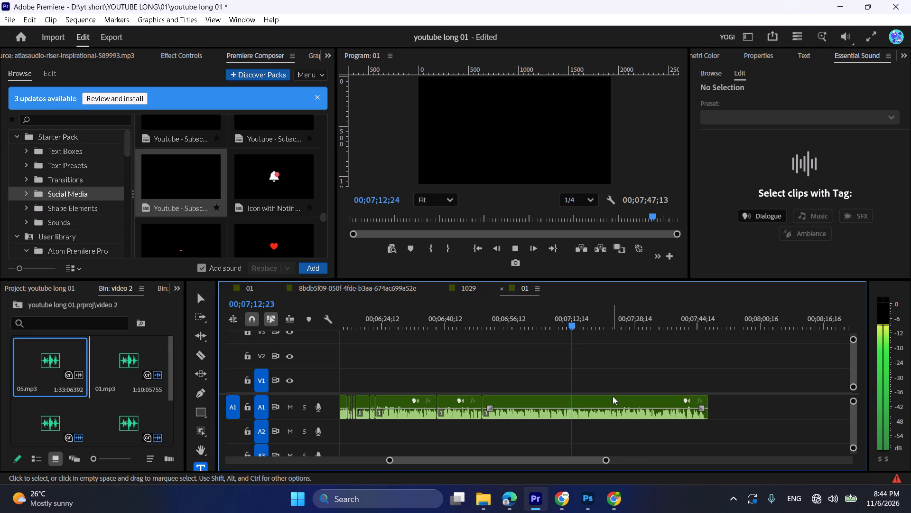
alt+scroll(613, 396, down, 5)
alt+scroll(613, 396, up, 2)
alt+scroll(613, 396, down, 17)
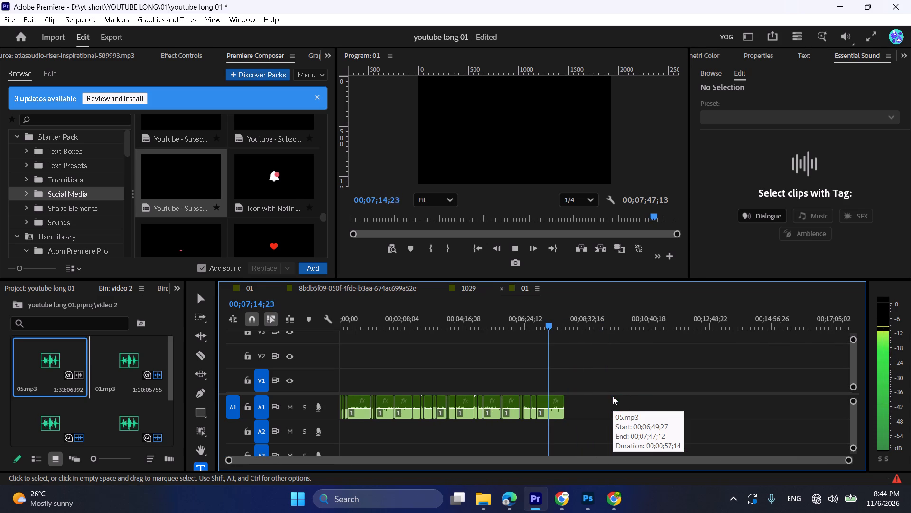
scroll(613, 396, up, 2)
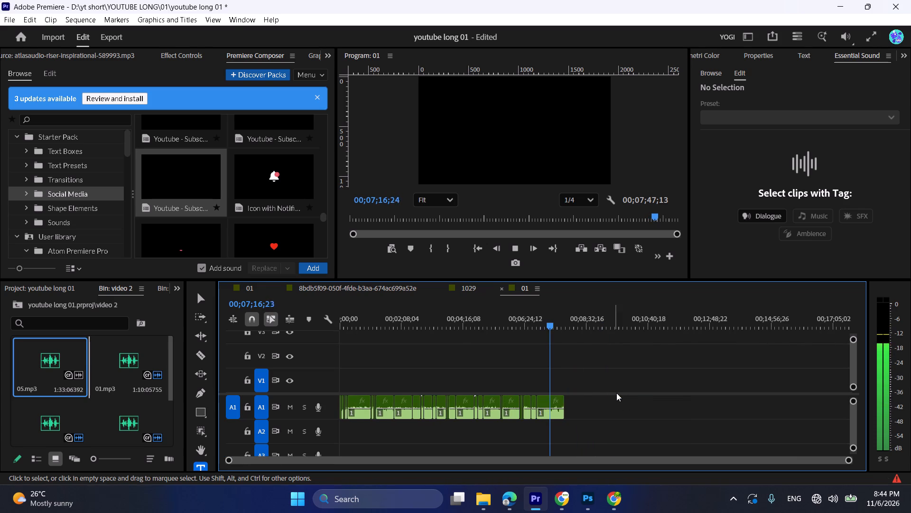
scroll(616, 393, up, 9)
alt+scroll(616, 393, up, 2)
scroll(616, 393, up, 4)
scroll(616, 393, down, 1)
alt+scroll(616, 393, up, 4)
scroll(616, 393, up, 2)
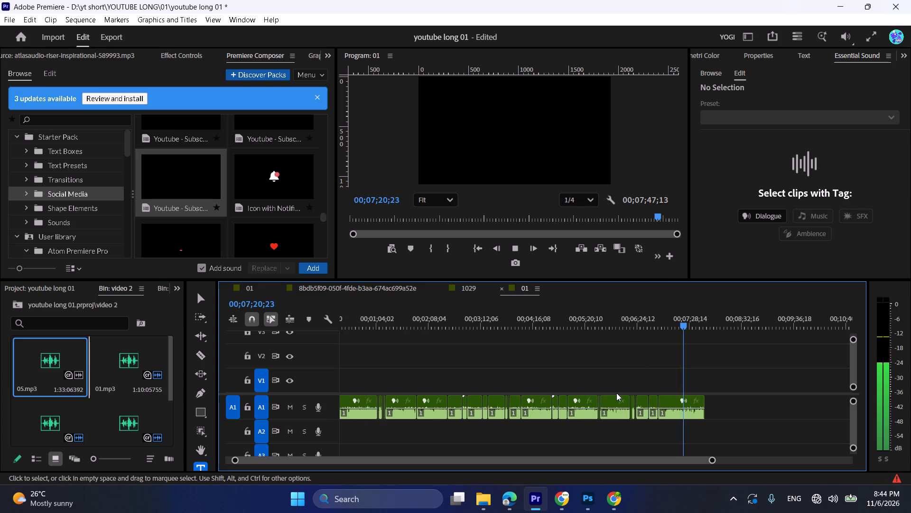
scroll(616, 393, up, 4)
scroll(616, 393, down, 1)
scroll(616, 393, up, 8)
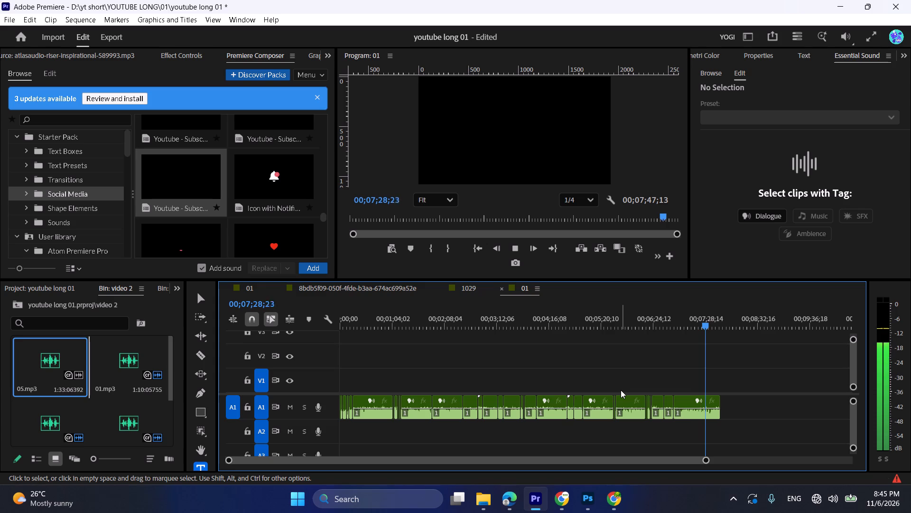
alt+scroll(673, 402, up, 1)
alt+scroll(674, 403, down, 4)
alt+scroll(675, 404, up, 1)
scroll(686, 401, down, 2)
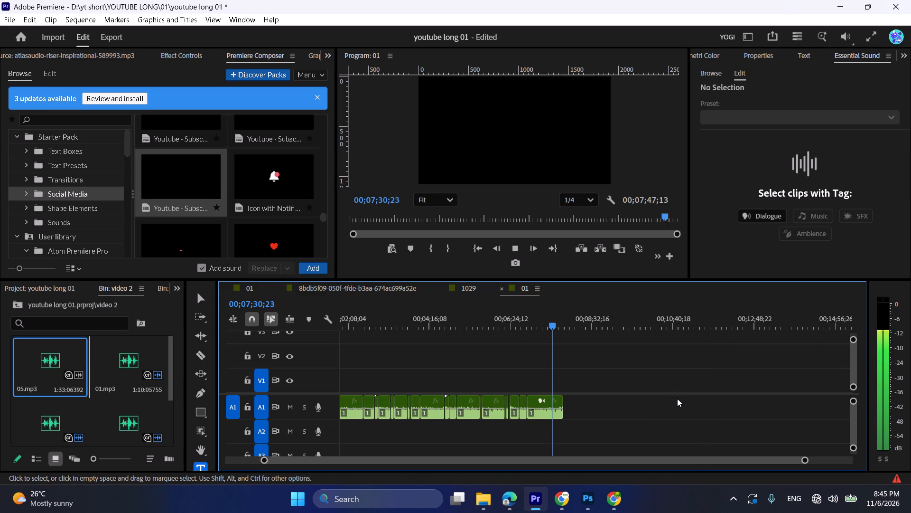
alt+scroll(584, 391, up, 11)
alt+scroll(543, 395, up, 3)
alt+scroll(528, 395, down, 2)
alt+scroll(528, 395, up, 7)
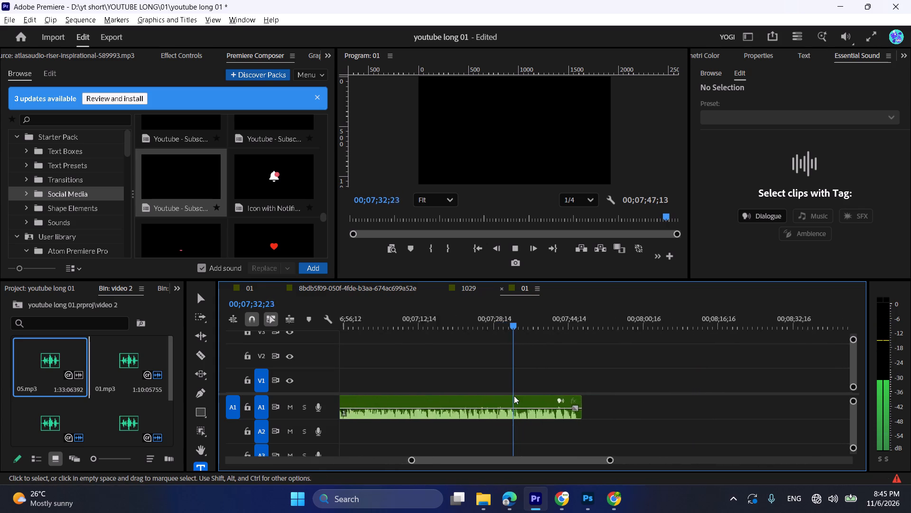
alt+scroll(514, 396, up, 8)
alt+scroll(514, 396, down, 1)
alt+scroll(514, 396, up, 10)
scroll(540, 397, down, 3)
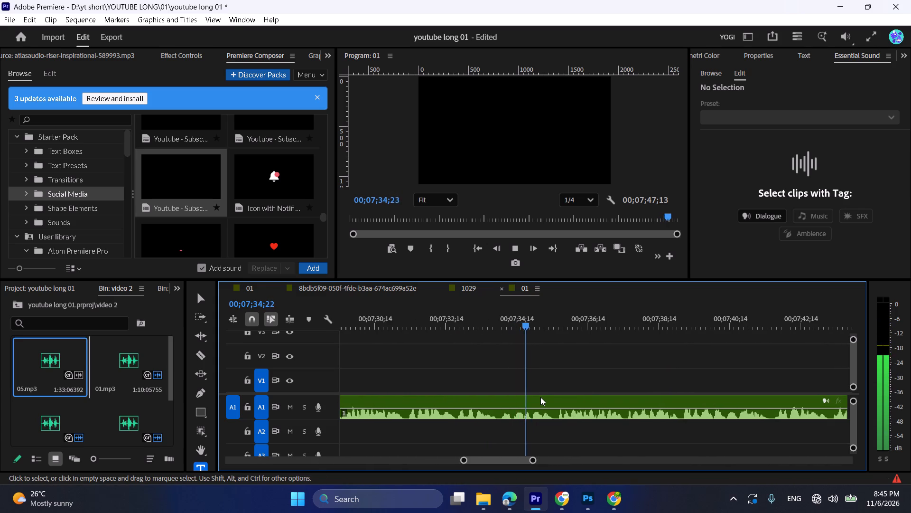
alt+scroll(540, 397, down, 10)
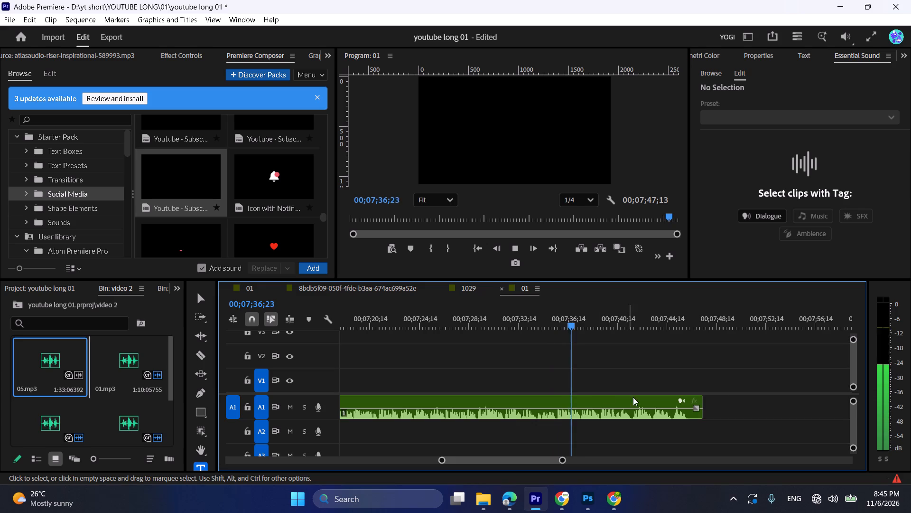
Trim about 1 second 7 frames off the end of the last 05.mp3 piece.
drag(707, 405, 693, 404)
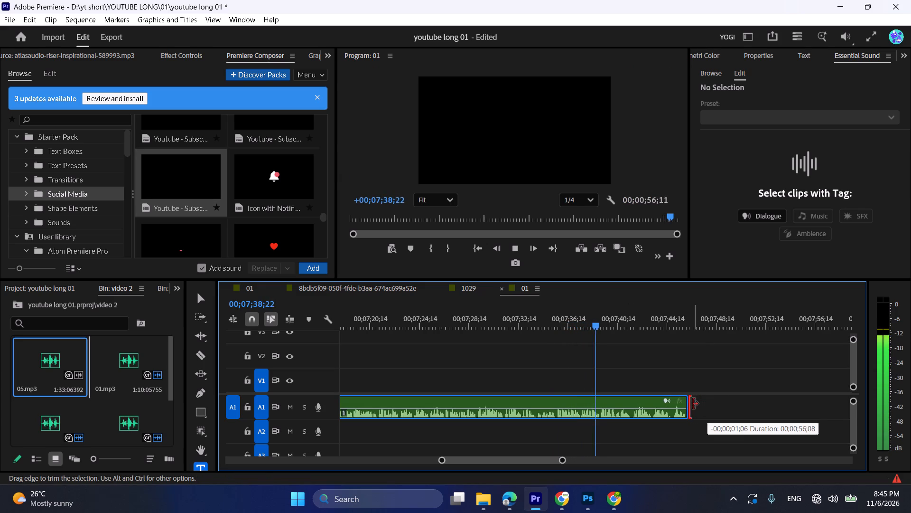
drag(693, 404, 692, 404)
Play 05.mp3 on to about 00;07;44;23, examining the waveform near the voice-over's end.
scroll(687, 404, down, 3)
alt+scroll(581, 411, up, 3)
alt+scroll(577, 410, down, 1)
alt+scroll(577, 410, up, 6)
alt+scroll(577, 410, down, 1)
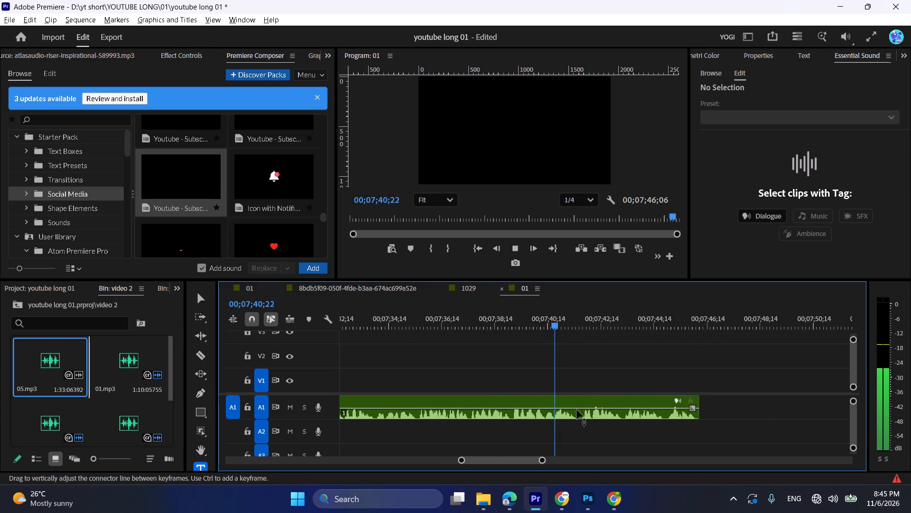
alt+scroll(577, 410, up, 4)
alt+scroll(577, 410, down, 2)
alt+scroll(577, 409, up, 8)
scroll(576, 409, down, 14)
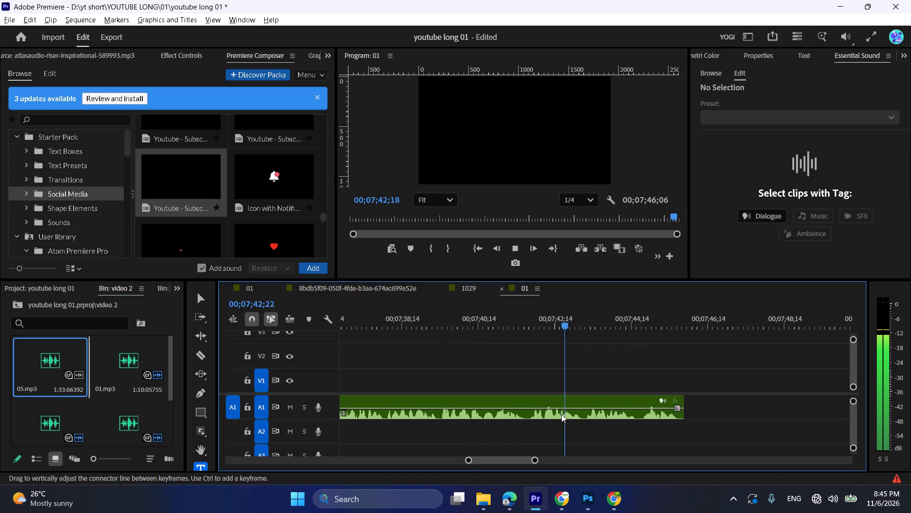
scroll(563, 413, down, 3)
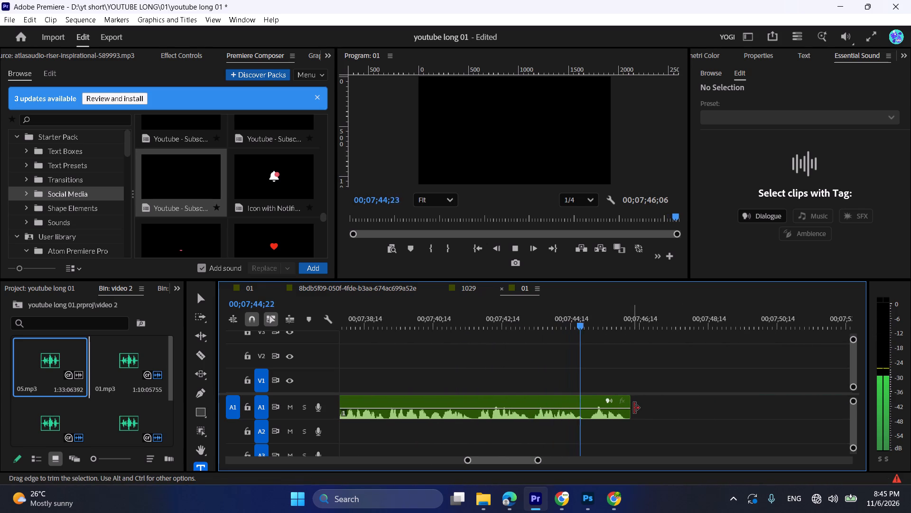
Stop playback and adjust the end of the last 05.mp3 piece so it finishes at 00;07;44;27.
drag(634, 408, 652, 411)
key(space)
drag(648, 413, 604, 409)
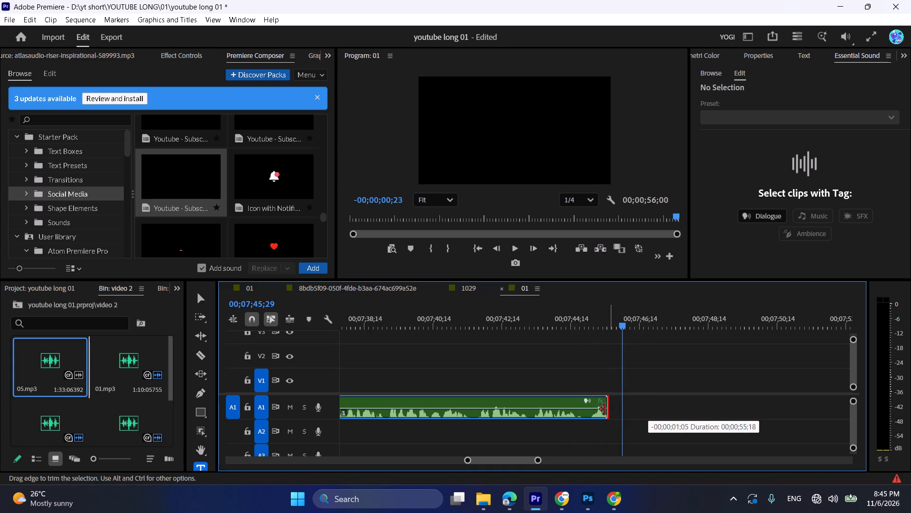
drag(604, 409, 586, 406)
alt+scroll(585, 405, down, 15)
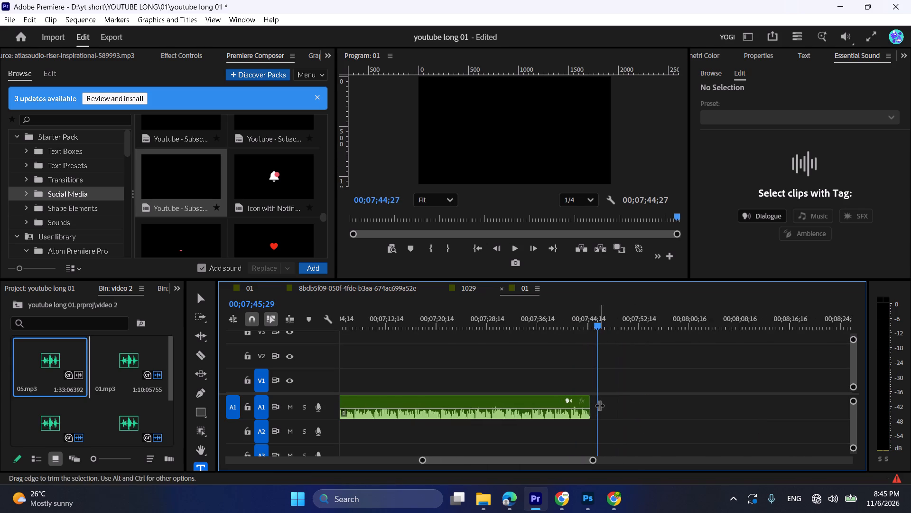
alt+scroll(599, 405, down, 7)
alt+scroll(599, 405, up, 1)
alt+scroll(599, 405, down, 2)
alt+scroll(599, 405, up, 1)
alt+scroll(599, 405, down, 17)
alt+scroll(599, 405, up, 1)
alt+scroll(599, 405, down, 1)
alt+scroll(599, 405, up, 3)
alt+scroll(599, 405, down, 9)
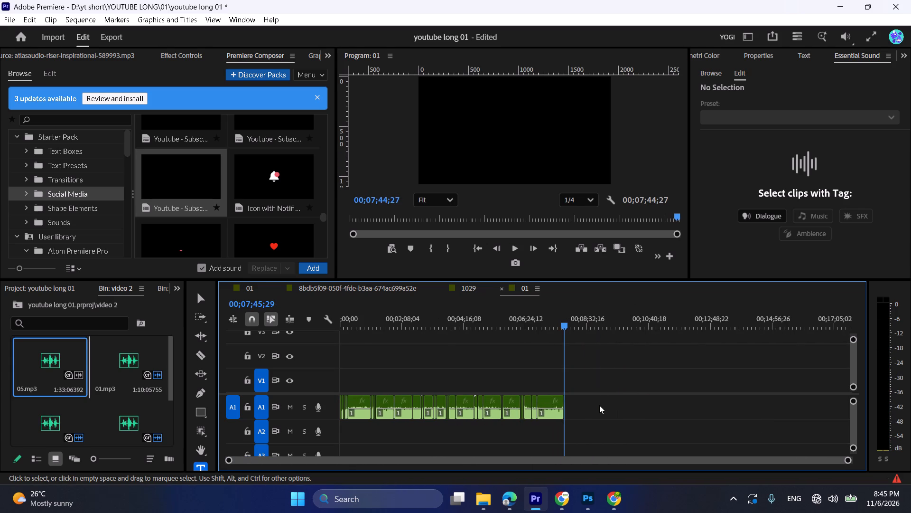
Save the project.
key(ctrl+s)
Return the playhead to 00;00;00;00 and play the voice-over from the beginning to about 00;00;11;14, reviewing the opening cuts.
alt+scroll(600, 405, down, 6)
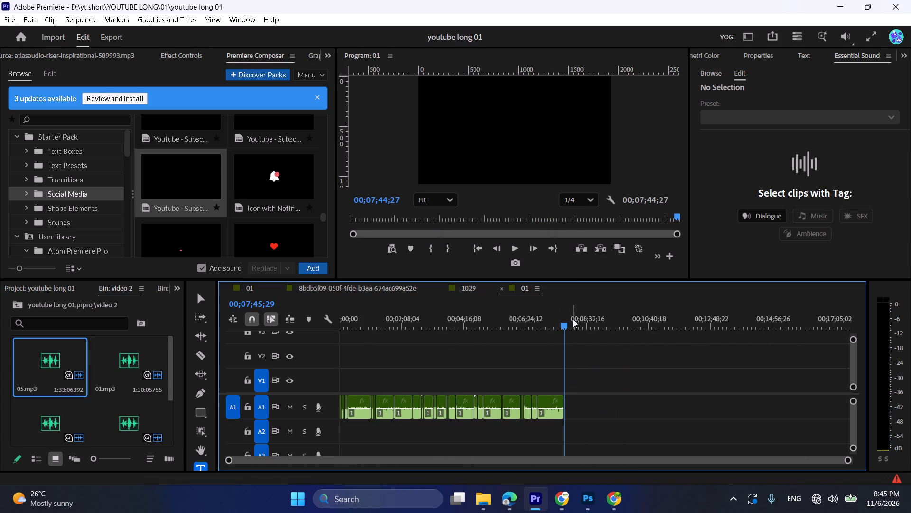
drag(572, 318, 289, 350)
alt+scroll(372, 354, up, 6)
scroll(372, 354, up, 8)
alt+scroll(372, 354, up, 5)
scroll(372, 354, up, 7)
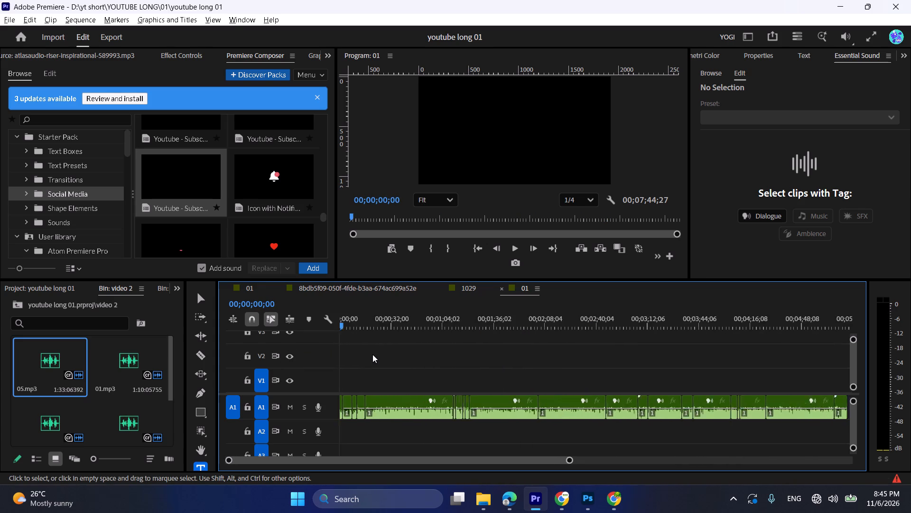
scroll(372, 354, up, 6)
scroll(372, 354, down, 1)
scroll(372, 354, up, 9)
scroll(372, 354, down, 1)
scroll(372, 354, up, 8)
alt+scroll(372, 354, down, 2)
alt+scroll(372, 354, up, 5)
scroll(372, 354, down, 1)
alt+scroll(372, 354, up, 3)
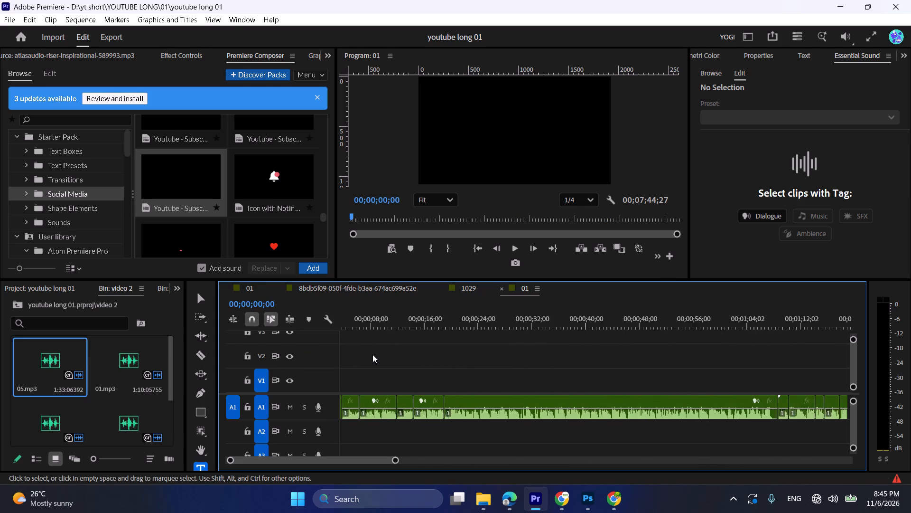
alt+scroll(372, 354, up, 3)
scroll(372, 354, down, 1)
scroll(372, 354, up, 19)
scroll(372, 354, down, 1)
scroll(372, 354, up, 4)
alt+scroll(372, 354, down, 1)
alt+scroll(372, 354, up, 5)
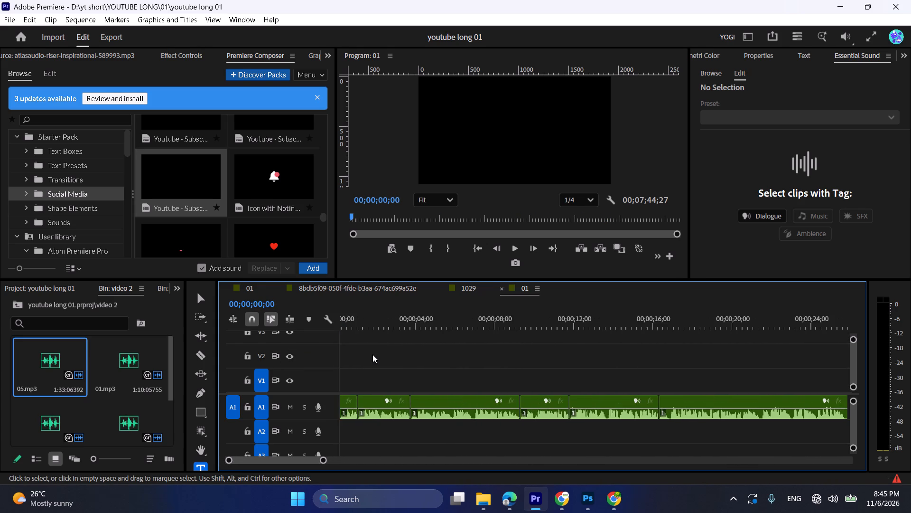
alt+scroll(372, 354, up, 16)
alt+scroll(372, 354, up, 7)
scroll(372, 354, up, 5)
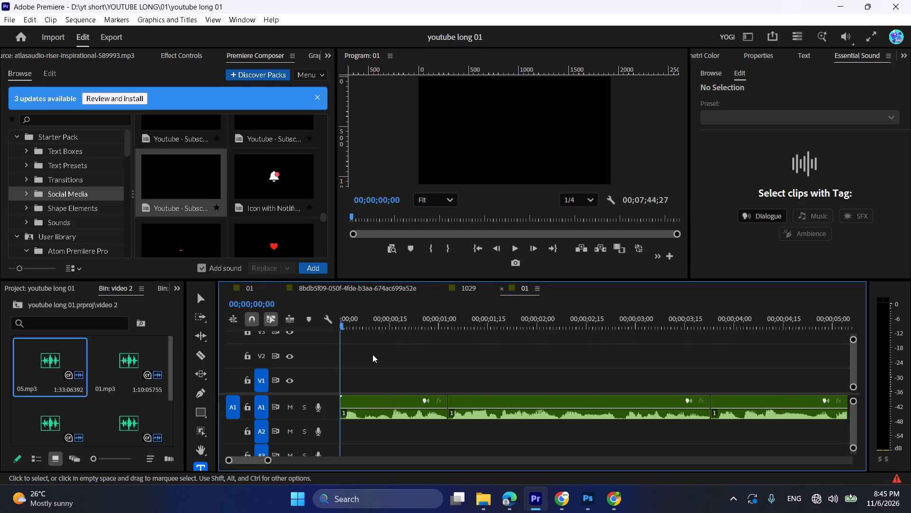
key(space)
alt+scroll(372, 354, up, 1)
alt+scroll(378, 358, down, 5)
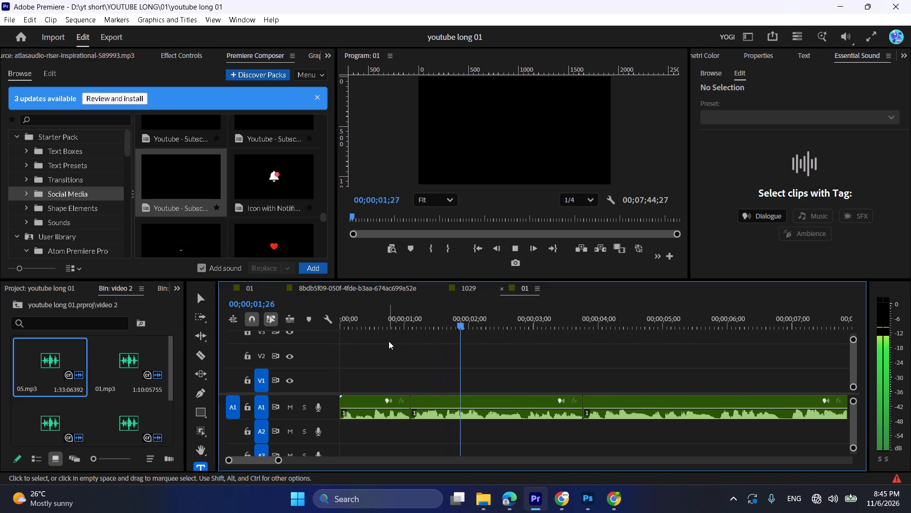
alt+scroll(398, 334, down, 4)
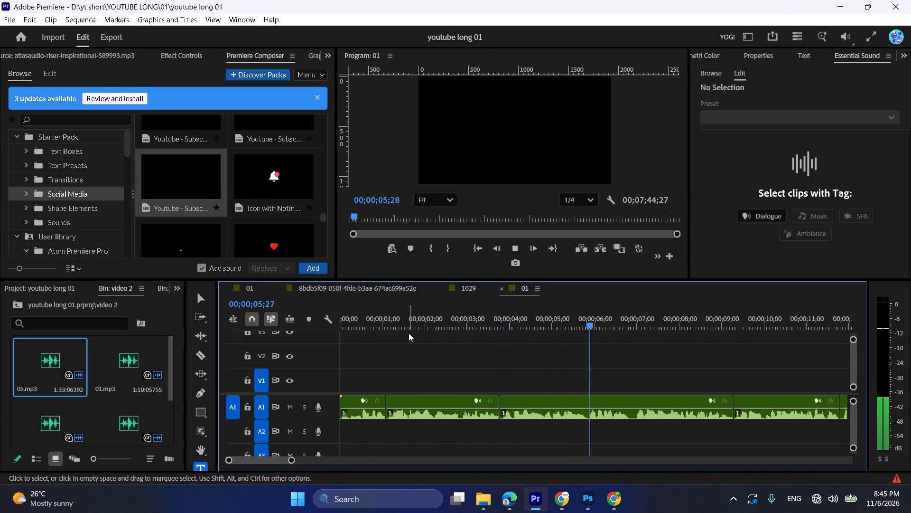
key(space)
key(space)
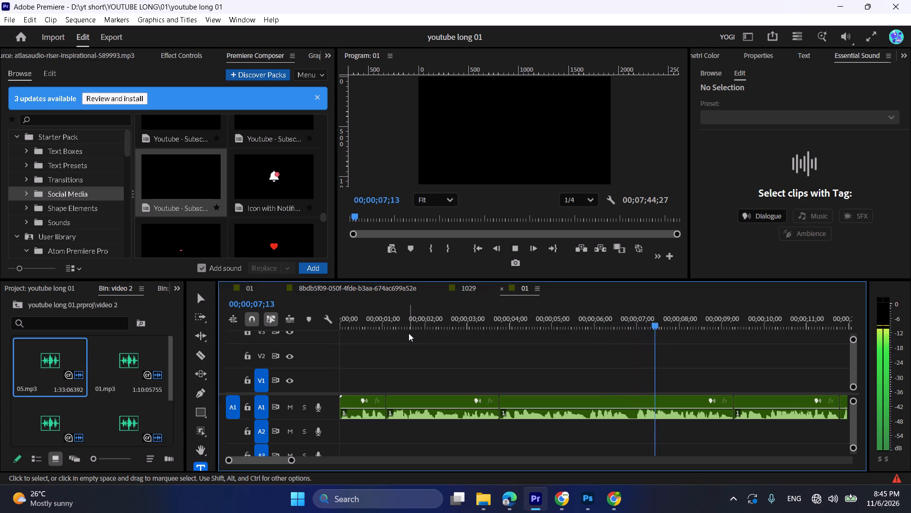
alt+scroll(409, 333, down, 11)
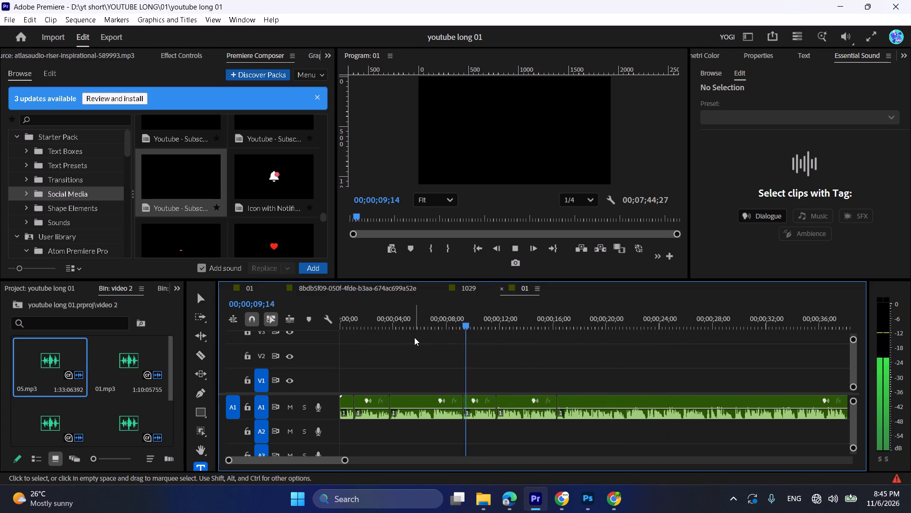
Stop the voice-over playback and switch to the YouTube page in Microsoft Edge.
click(517, 492)
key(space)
click(517, 492)
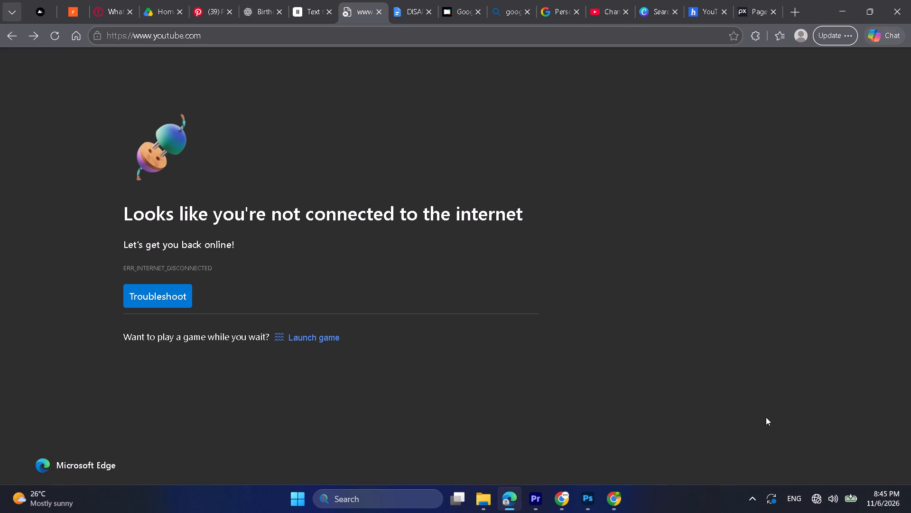
Open the list of available Wi-Fi networks and rescan it to get the computer back online.
click(821, 512)
click(753, 285)
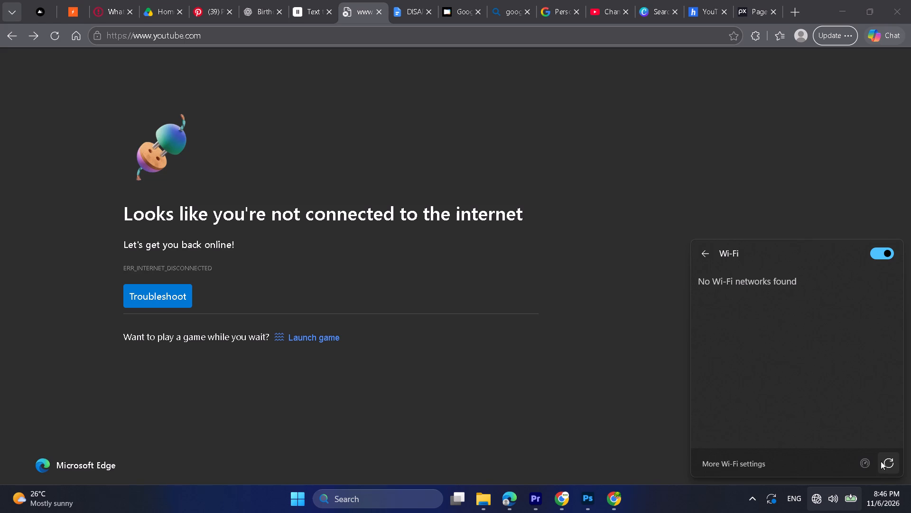
click(885, 461)
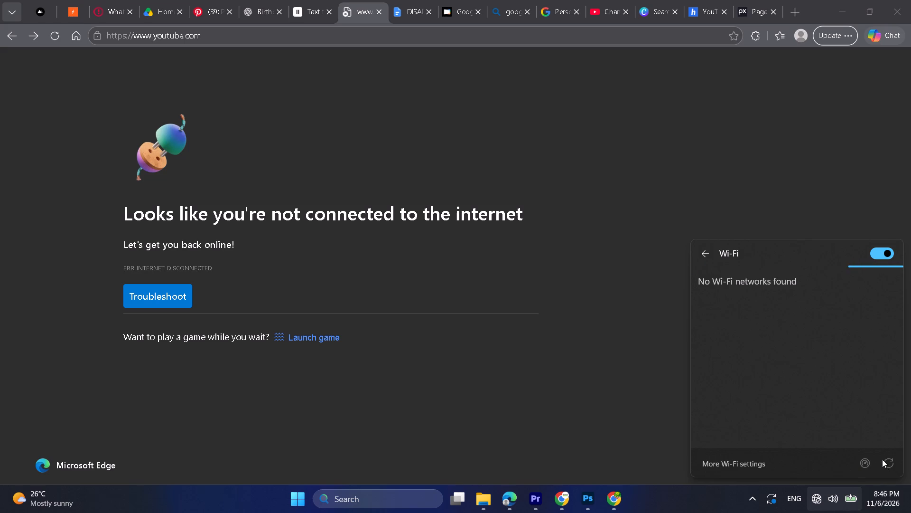
click(890, 467)
click(818, 512)
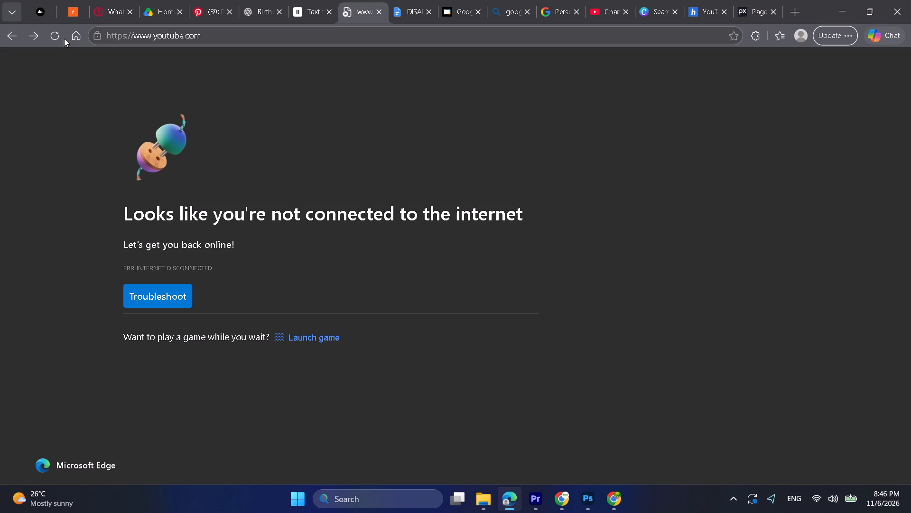
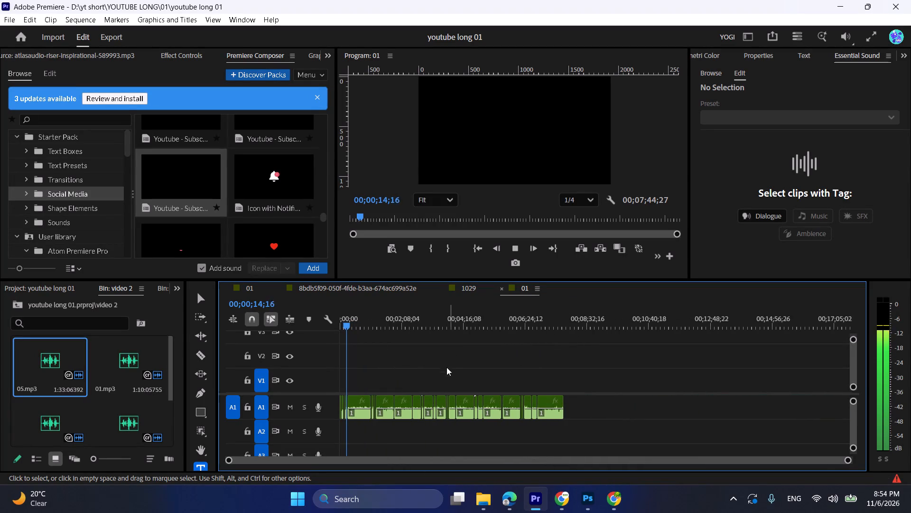
Stop the voice-over review and return the playhead to the sequence start at 00;00;00;00.
drag(353, 319, 336, 319)
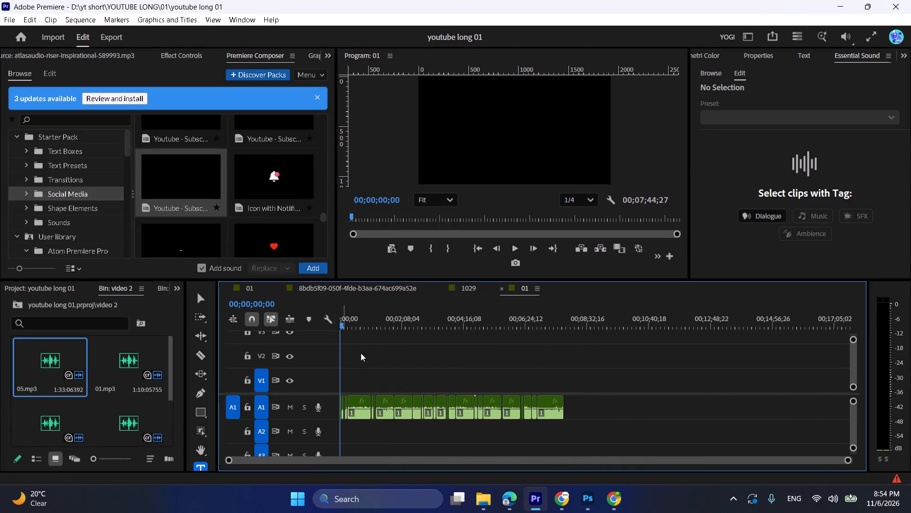
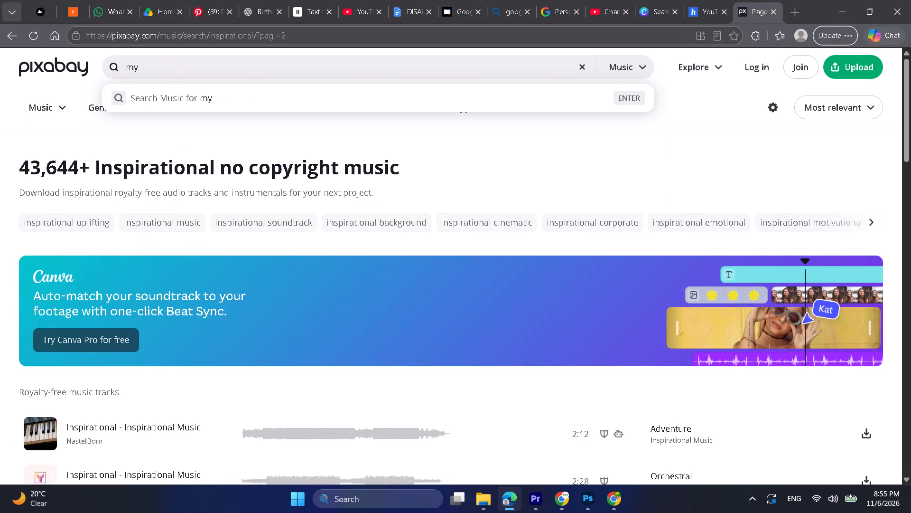
Search Pixabay's music for "mysterious".
key(s)
click(245, 148)
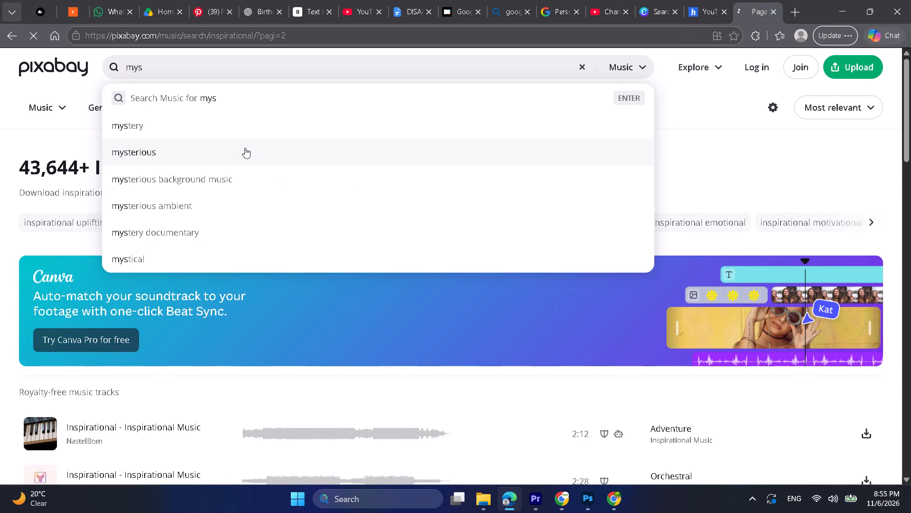
Preview the first three "Mysterious" tracks, by AtlasAudio and Sub_Clair, sampling different parts of each waveform.
scroll(234, 158, down, 2)
scroll(343, 218, down, 3)
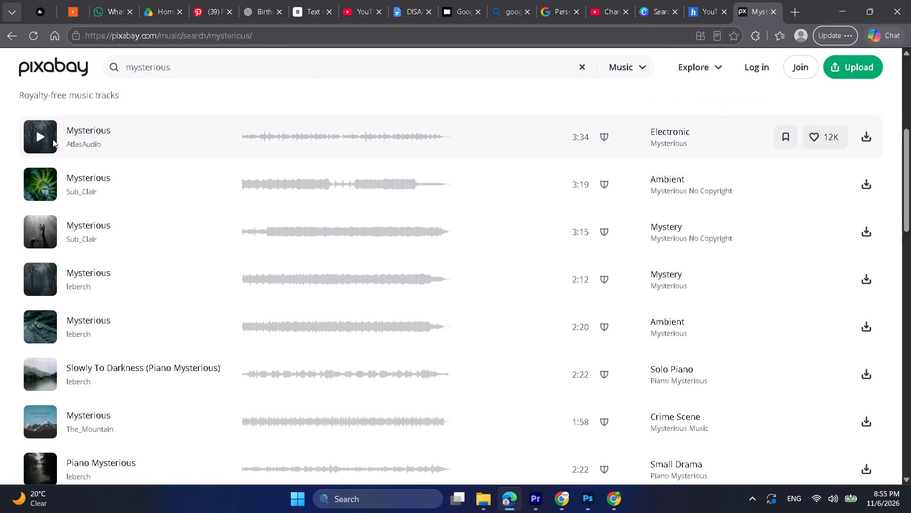
click(41, 136)
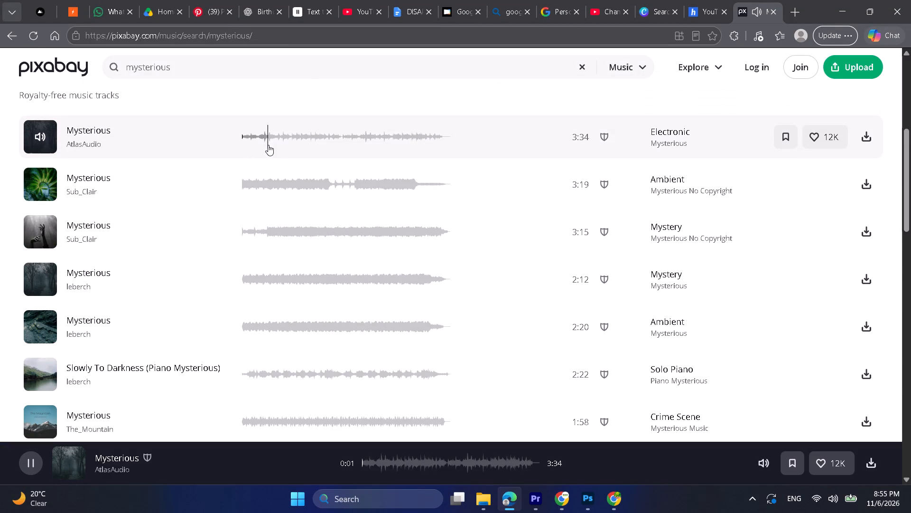
click(268, 145)
click(42, 185)
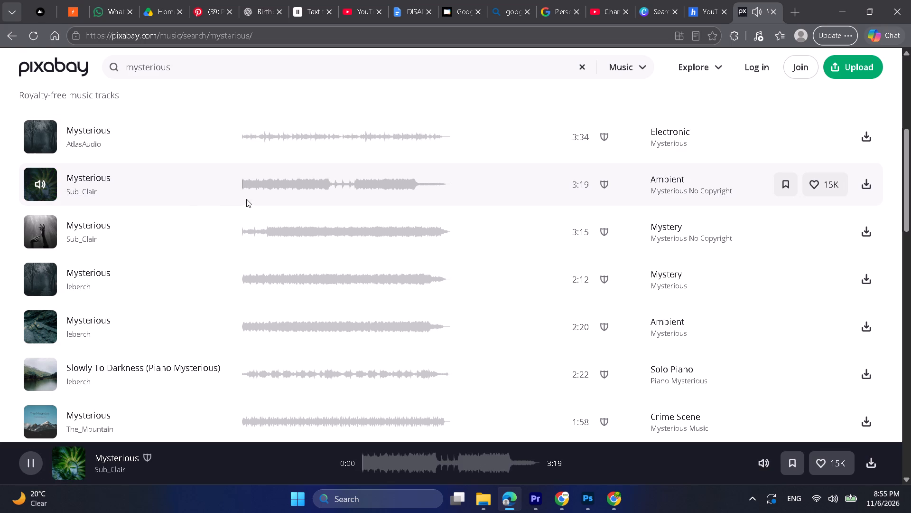
click(257, 187)
click(320, 183)
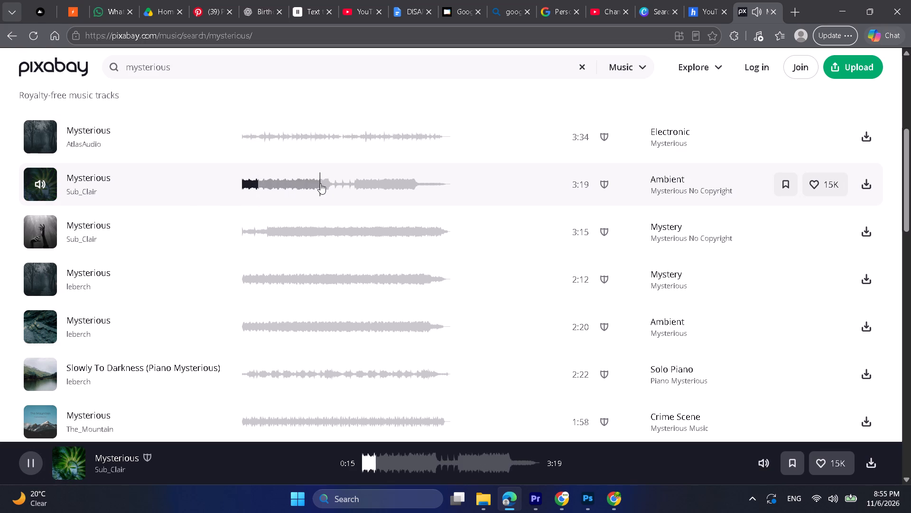
click(39, 232)
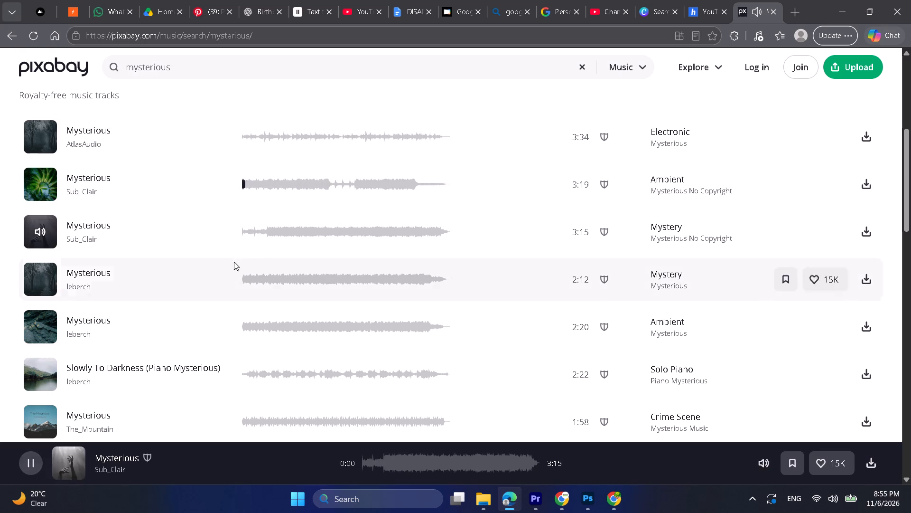
click(261, 239)
click(282, 237)
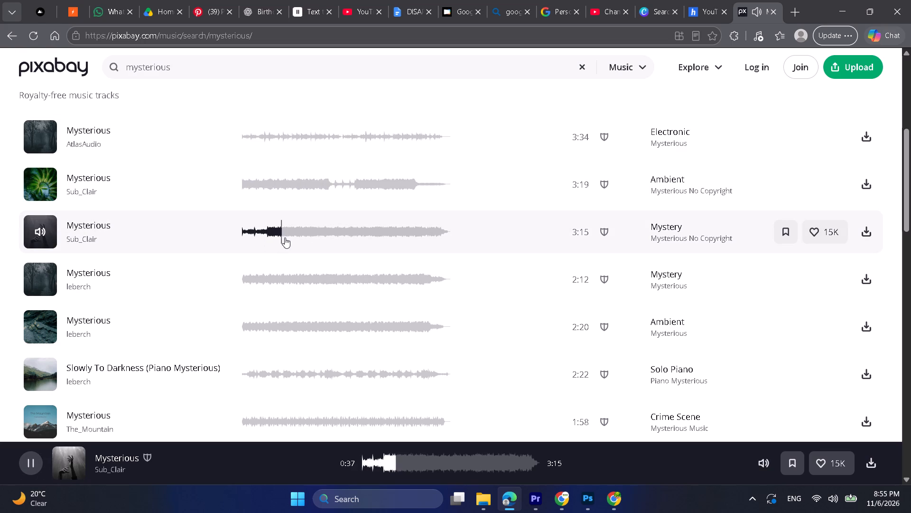
click(325, 233)
click(391, 229)
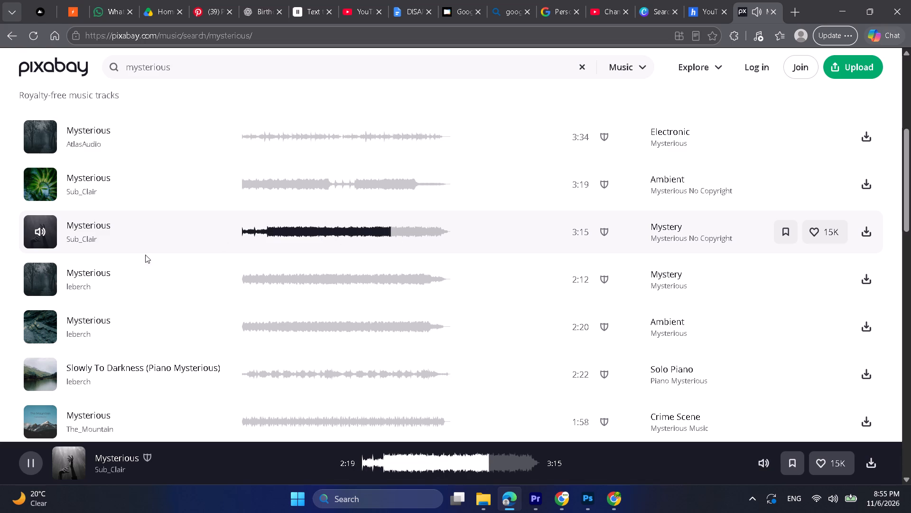
Preview leberch's 2:12 and 2:20 "Mysterious" tracks, sampling several points in each.
click(44, 277)
click(263, 276)
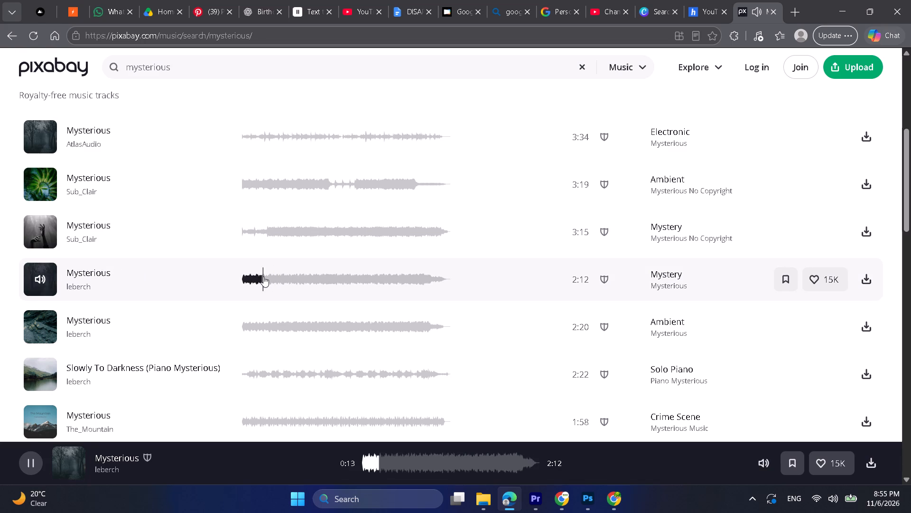
scroll(263, 276, down, 1)
click(318, 216)
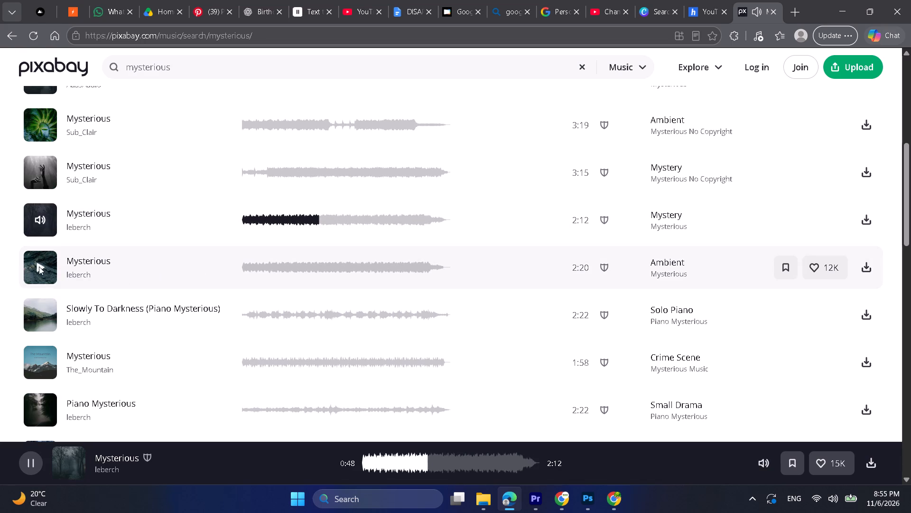
click(39, 266)
click(274, 267)
click(353, 268)
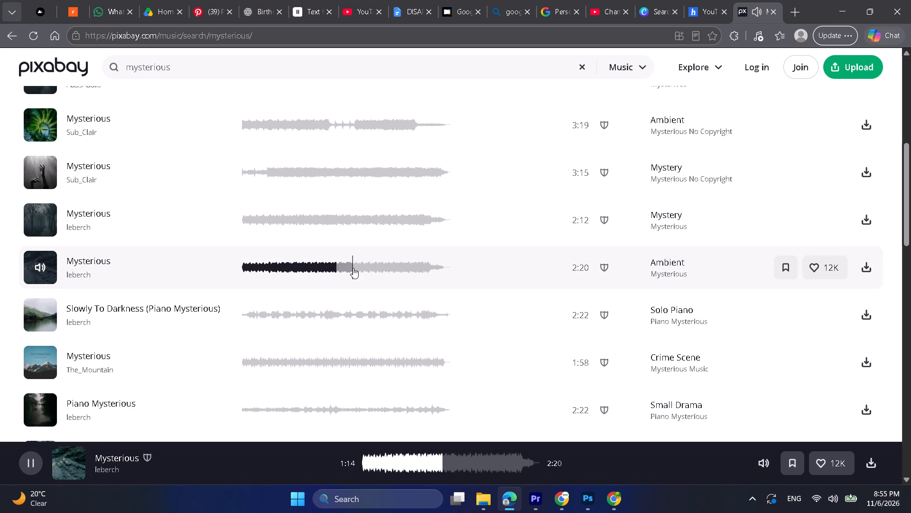
click(390, 272)
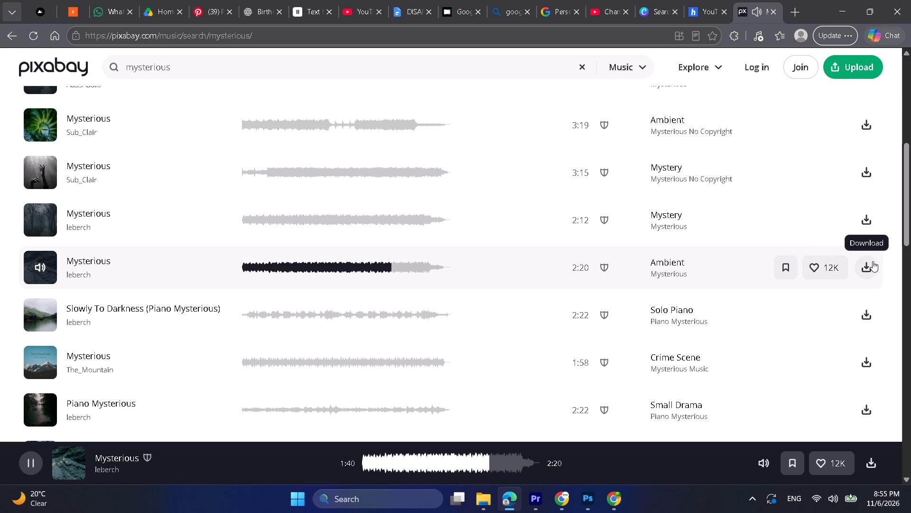
Download leberch's 2:20 Ambient track "Mysterious" and dismiss the thank-you dialog.
click(873, 261)
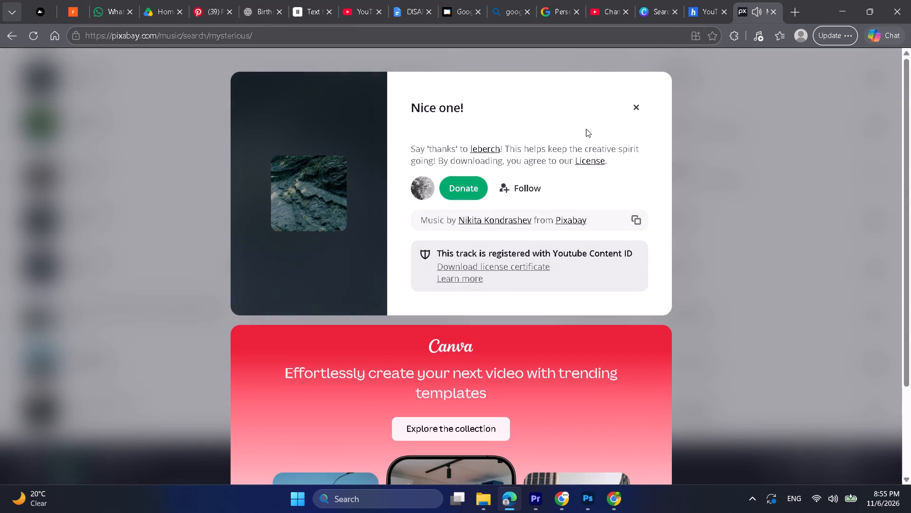
click(537, 107)
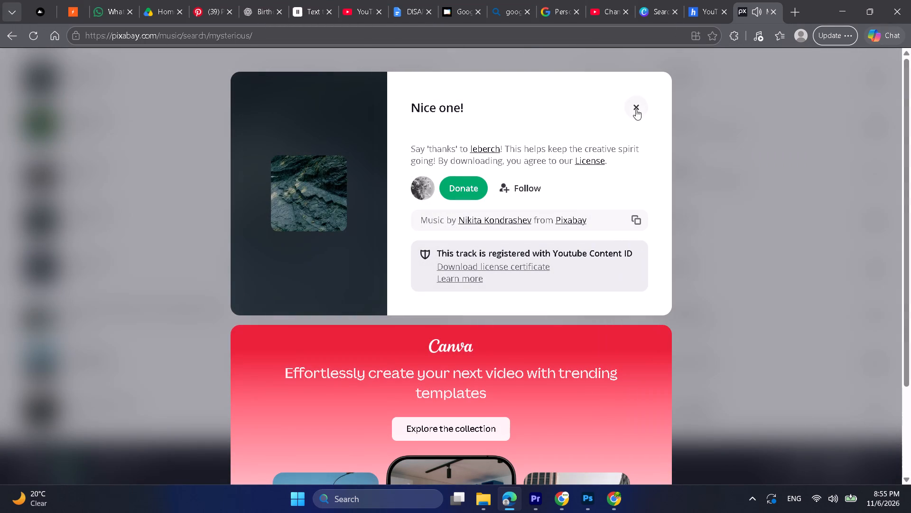
click(636, 109)
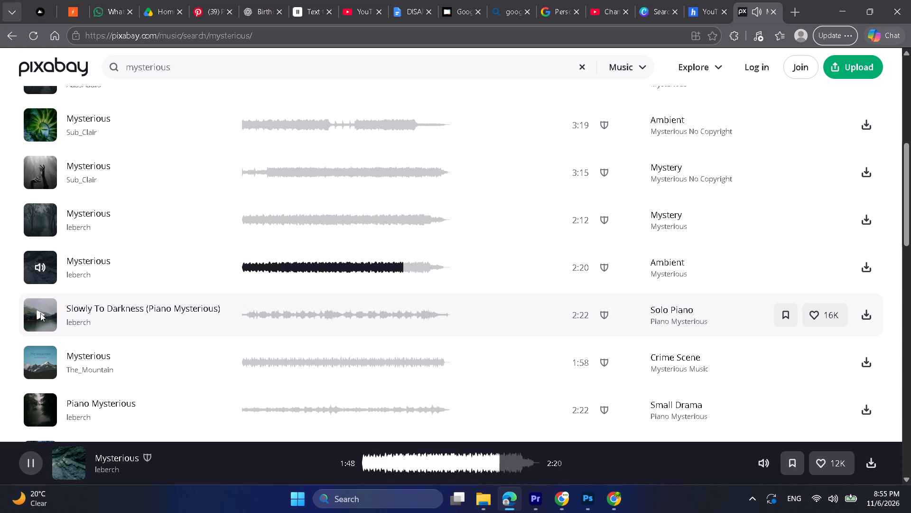
Preview "Slowly To Darkness (Piano Mysterious)" and The_Mountain's "Mysterious", and pause playback.
click(40, 317)
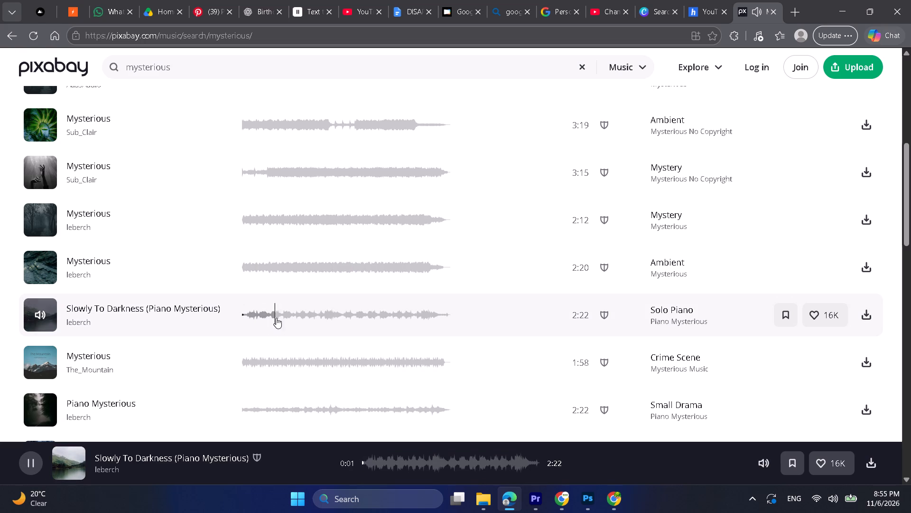
click(277, 318)
click(339, 313)
click(35, 361)
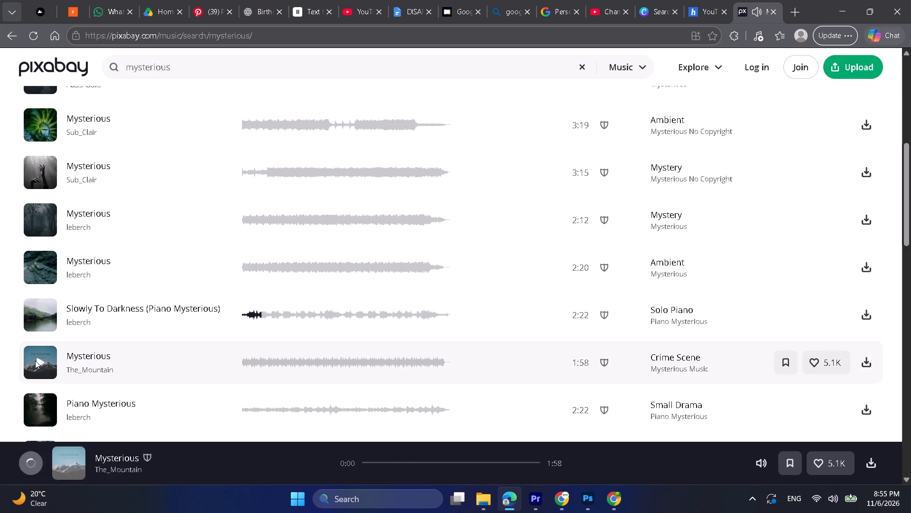
click(294, 368)
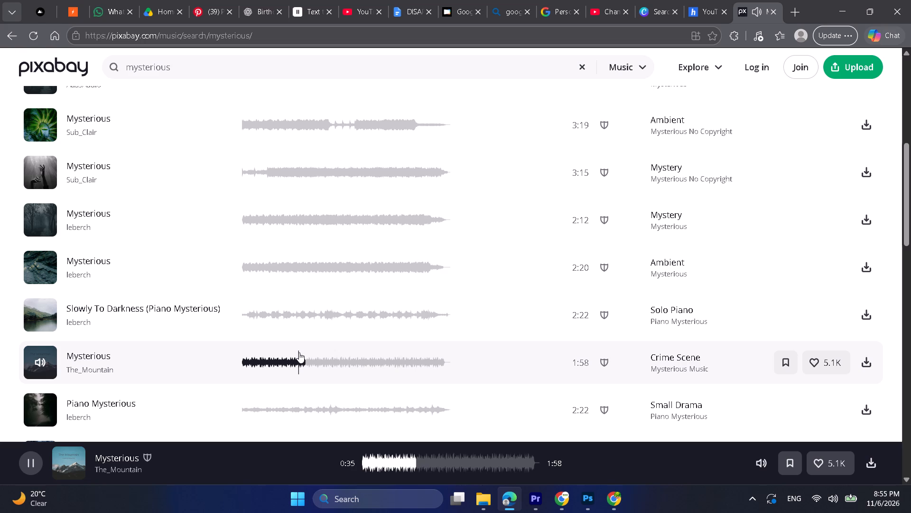
click(43, 359)
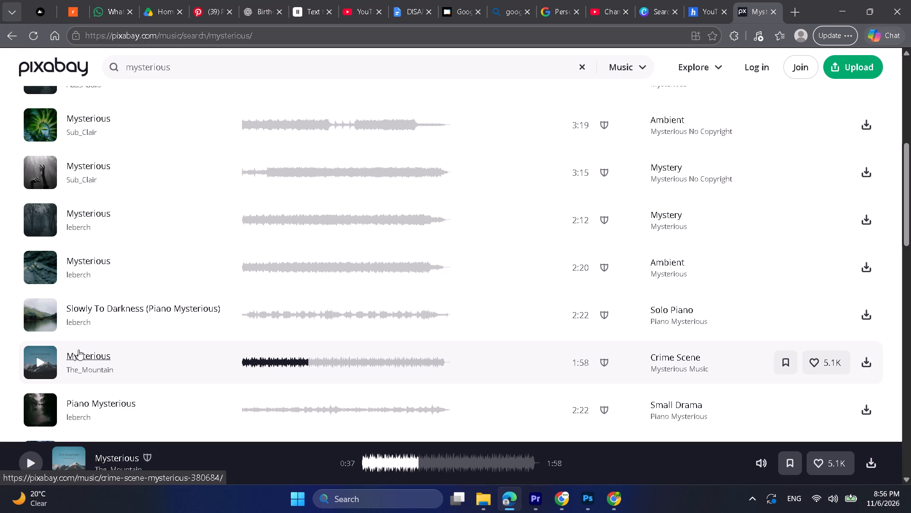
Preview further results from "Piano Mysterious" down to "Mysterious Cinematic", and stop playback.
scroll(78, 350, down, 3)
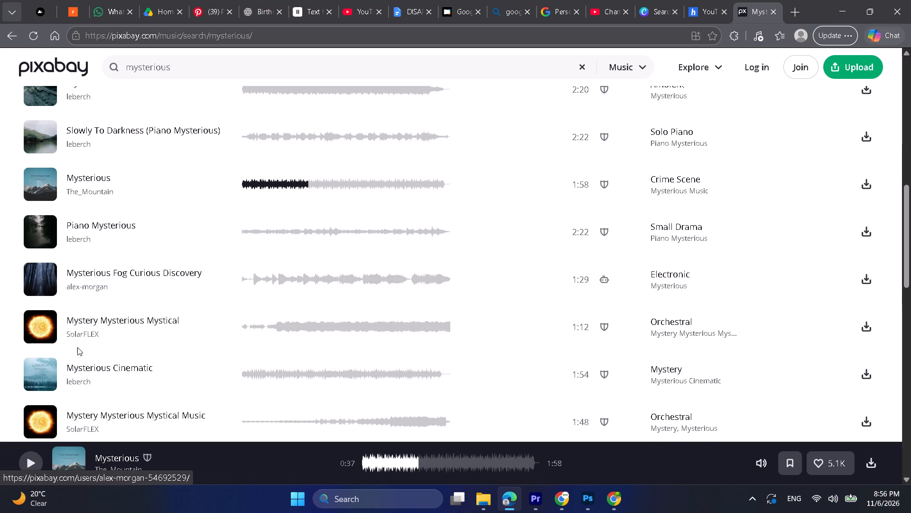
click(40, 234)
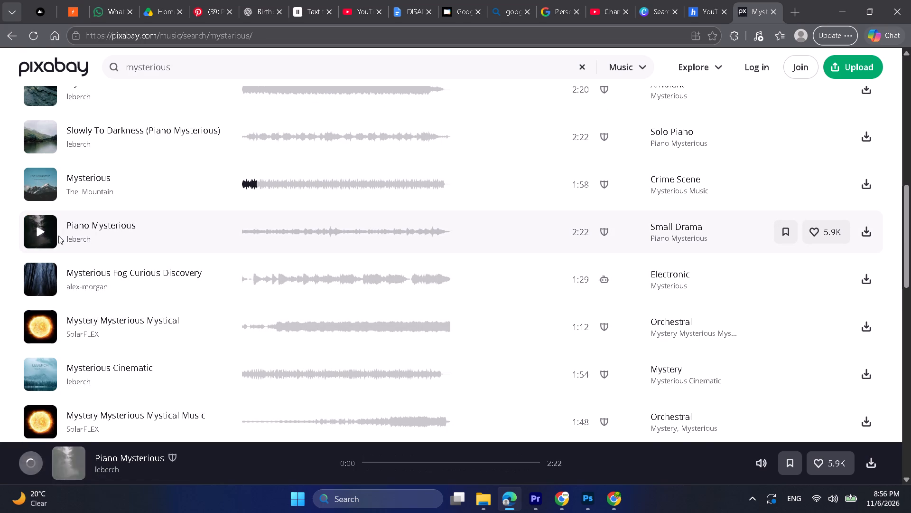
click(40, 276)
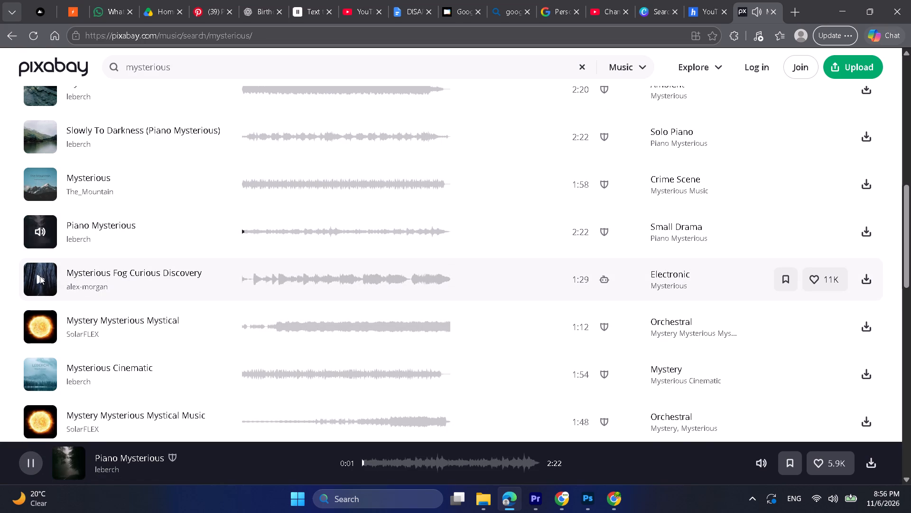
click(37, 327)
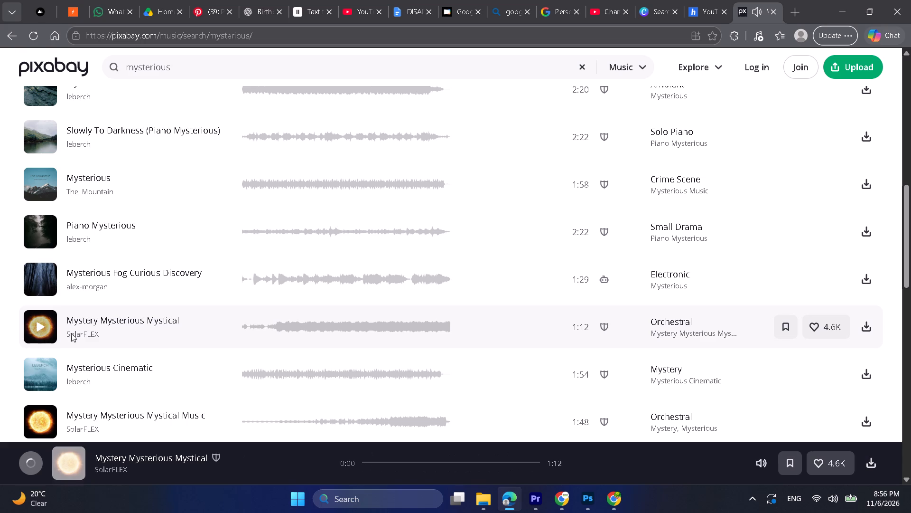
click(272, 335)
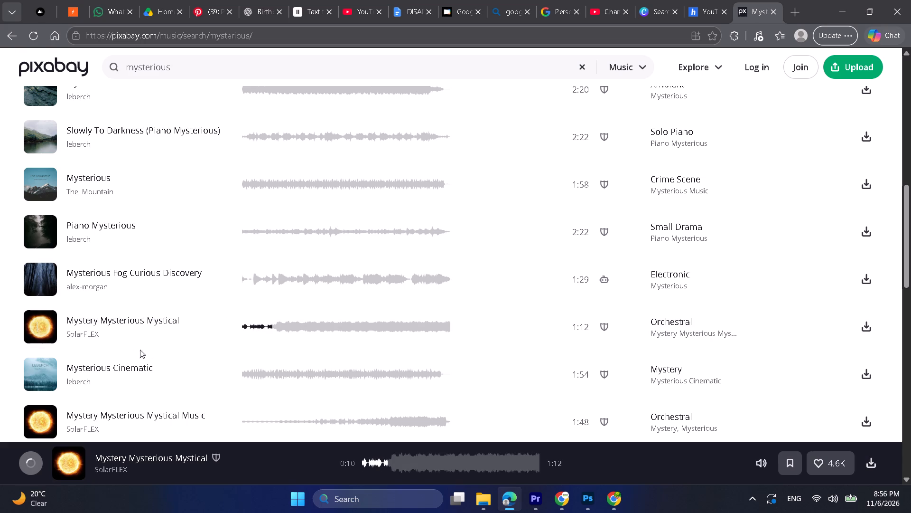
click(307, 325)
click(40, 324)
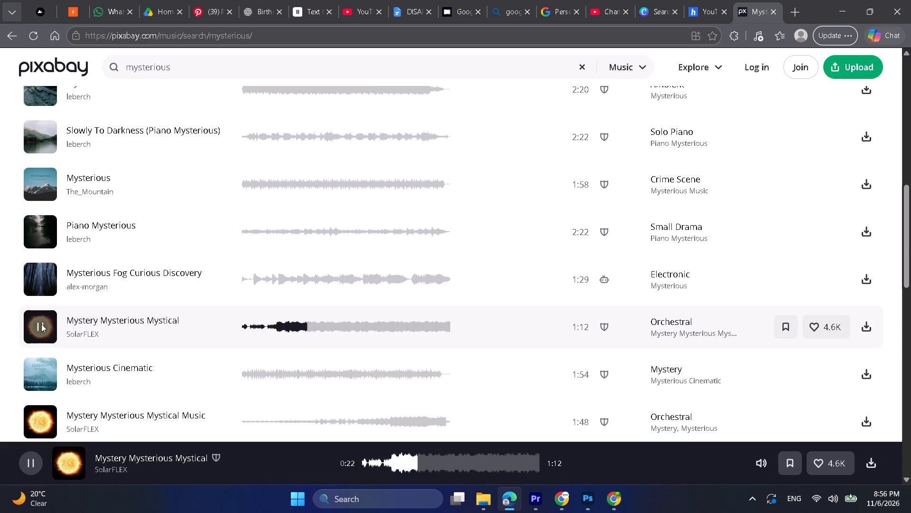
click(40, 374)
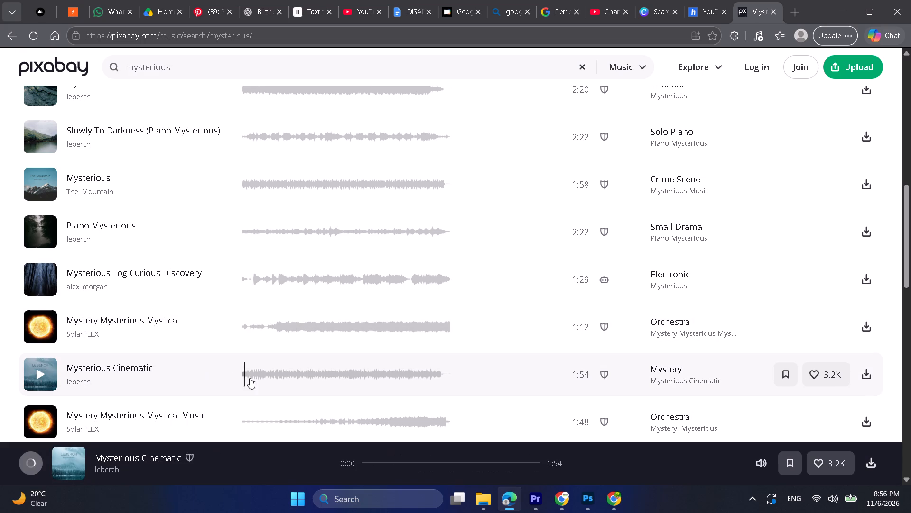
click(37, 375)
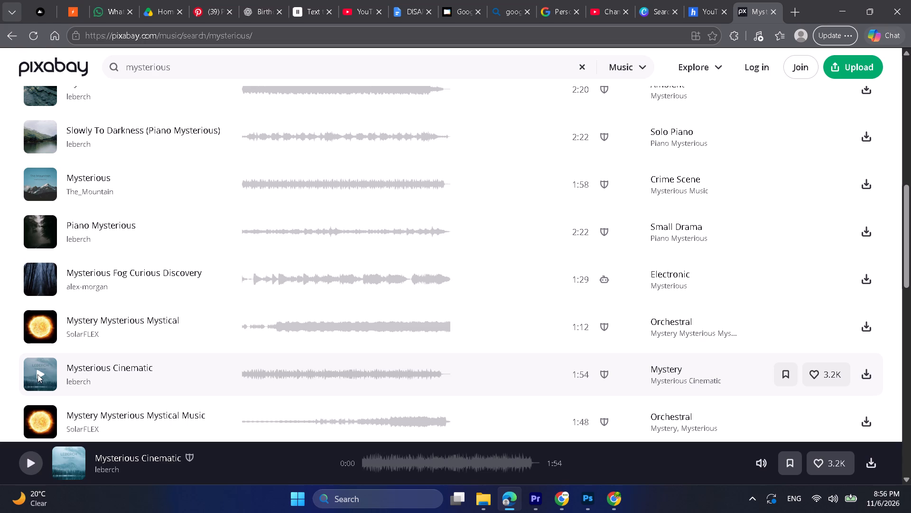
Switch to Premiere and import leberch-mysterious-585275.mp3 from the Downloads folder into the video 2 bin.
click(835, 0)
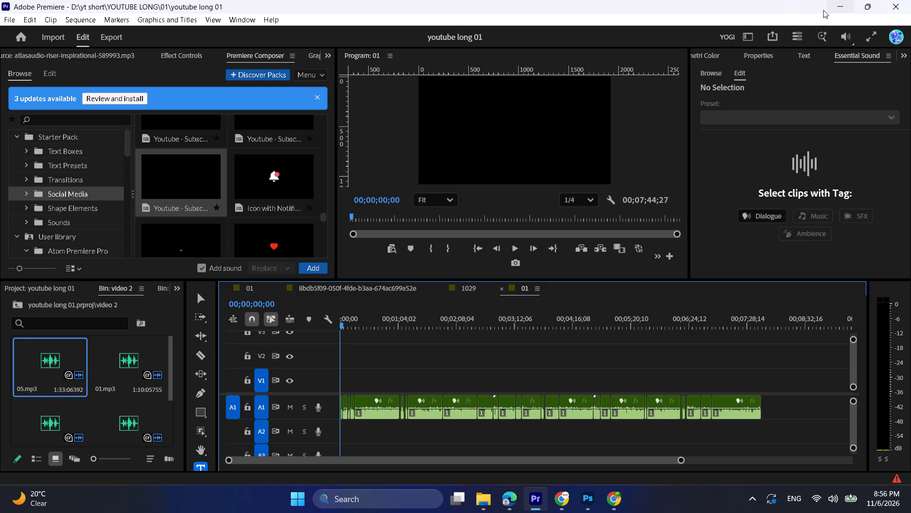
click(480, 498)
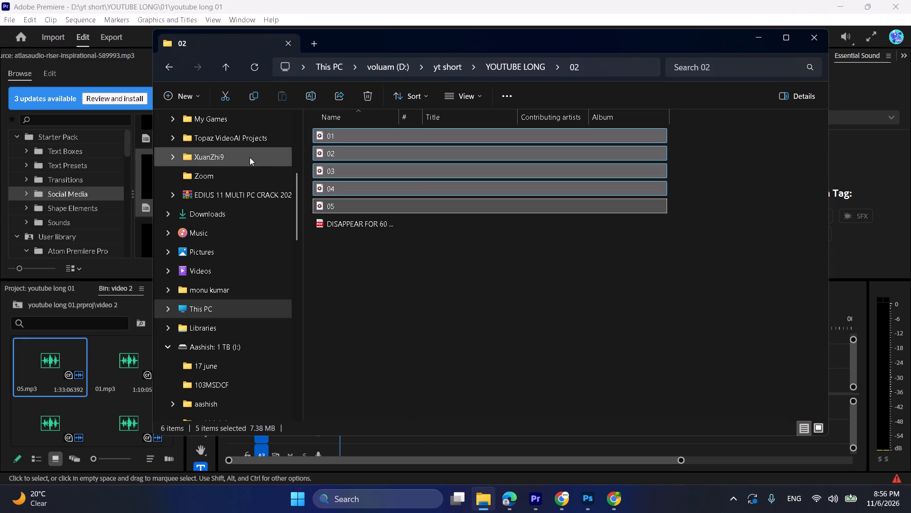
click(234, 219)
drag(372, 169, 121, 374)
Open leberch-mysterious-585275.mp3 as the source, play it, and place its audio on track A2 at 00;00;00;00.
double_click(120, 368)
key(space)
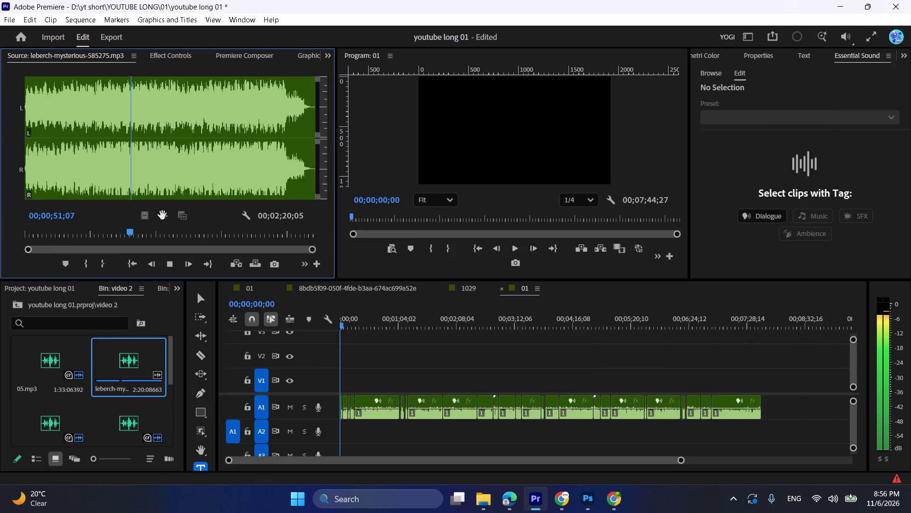
drag(165, 216, 335, 423)
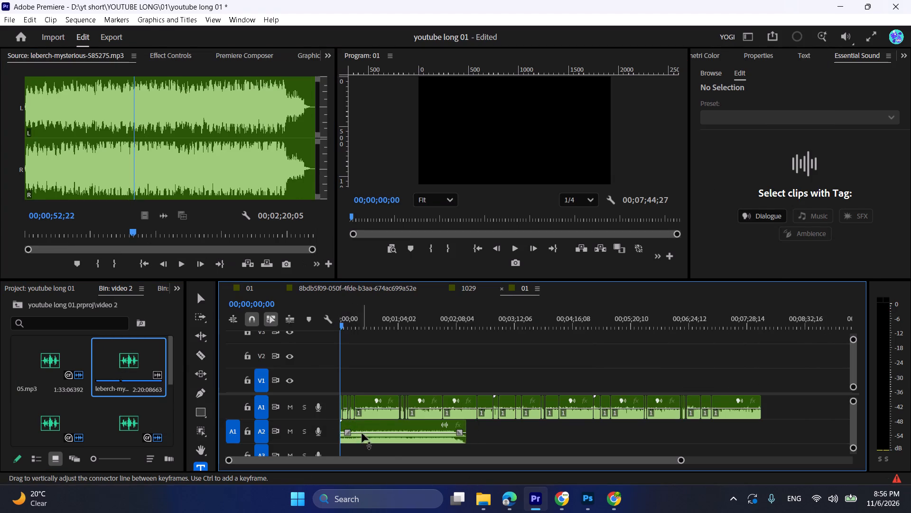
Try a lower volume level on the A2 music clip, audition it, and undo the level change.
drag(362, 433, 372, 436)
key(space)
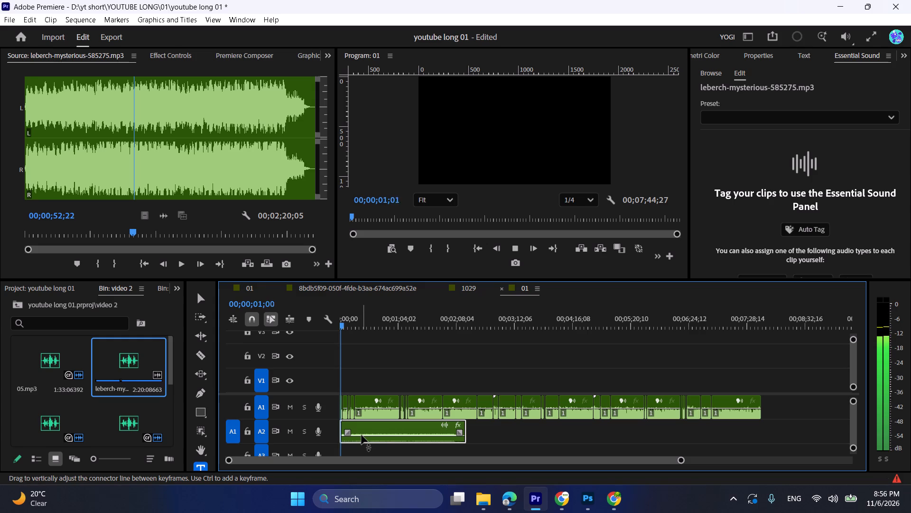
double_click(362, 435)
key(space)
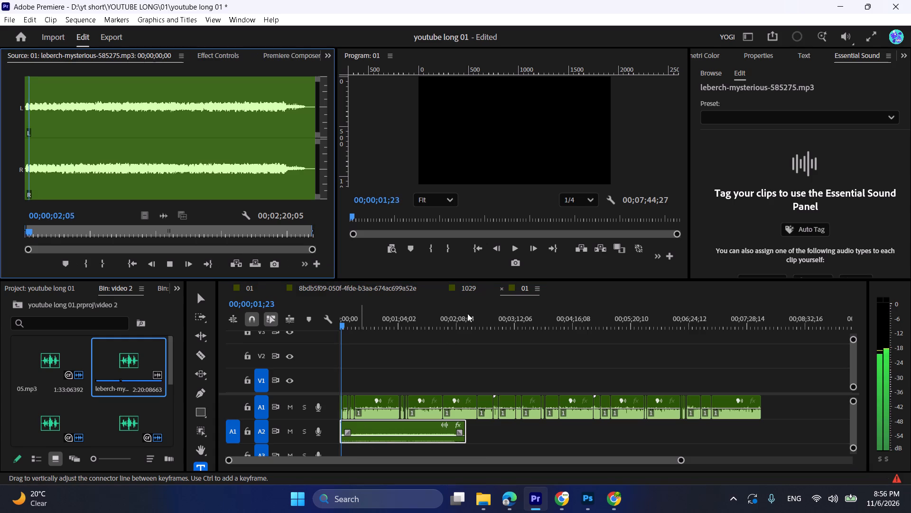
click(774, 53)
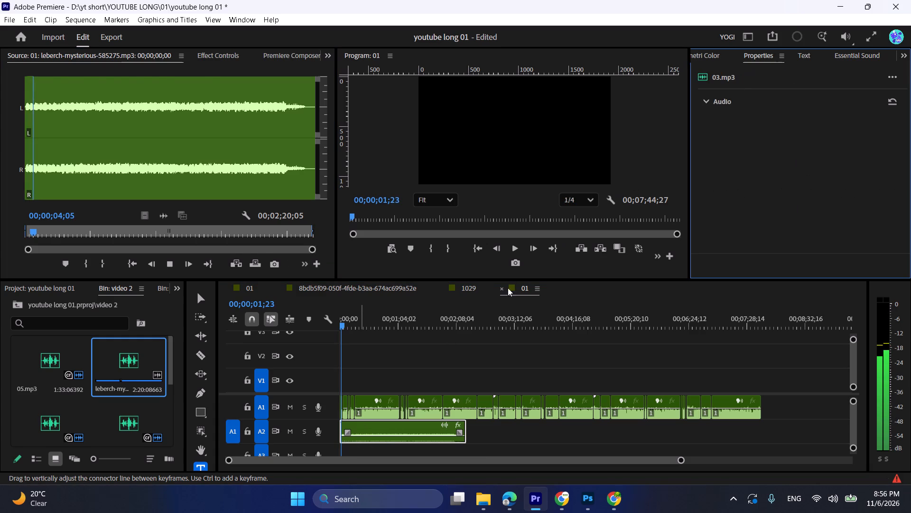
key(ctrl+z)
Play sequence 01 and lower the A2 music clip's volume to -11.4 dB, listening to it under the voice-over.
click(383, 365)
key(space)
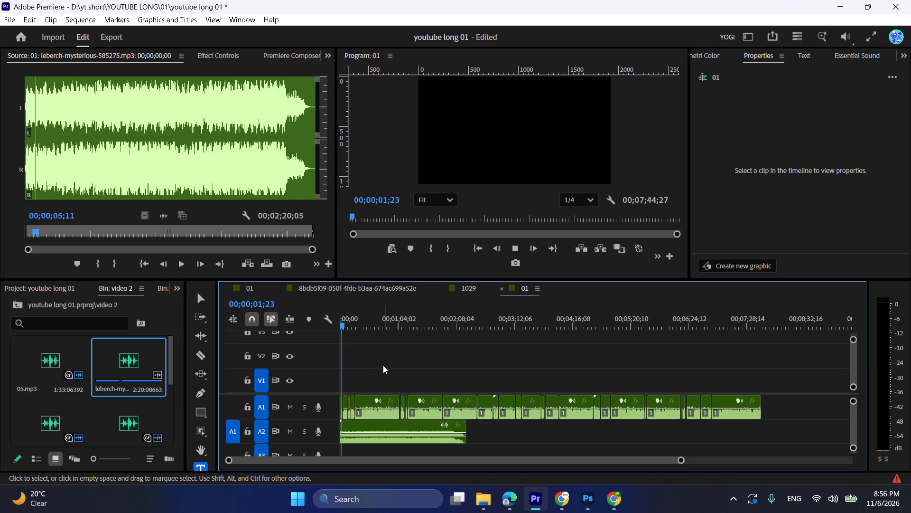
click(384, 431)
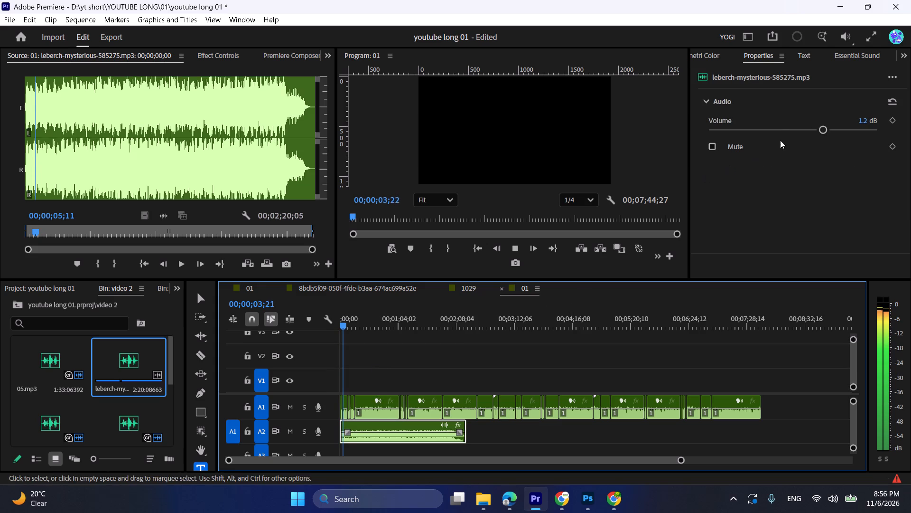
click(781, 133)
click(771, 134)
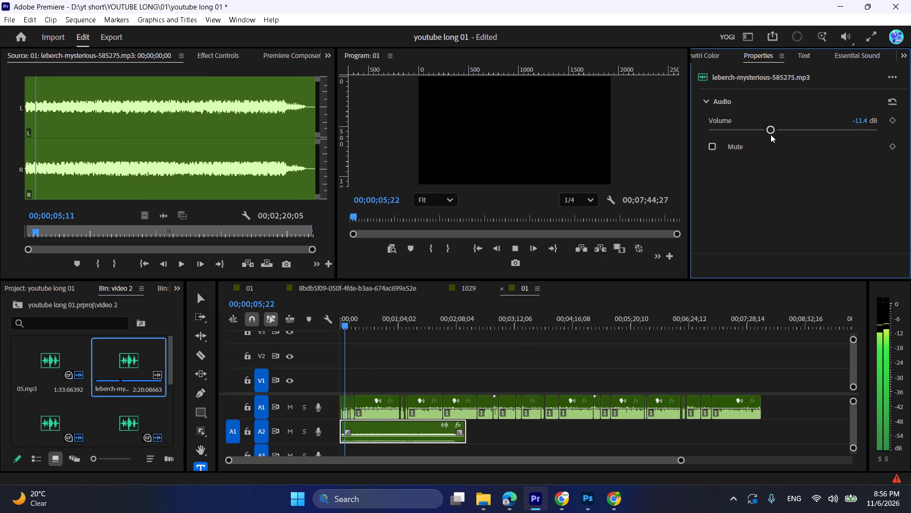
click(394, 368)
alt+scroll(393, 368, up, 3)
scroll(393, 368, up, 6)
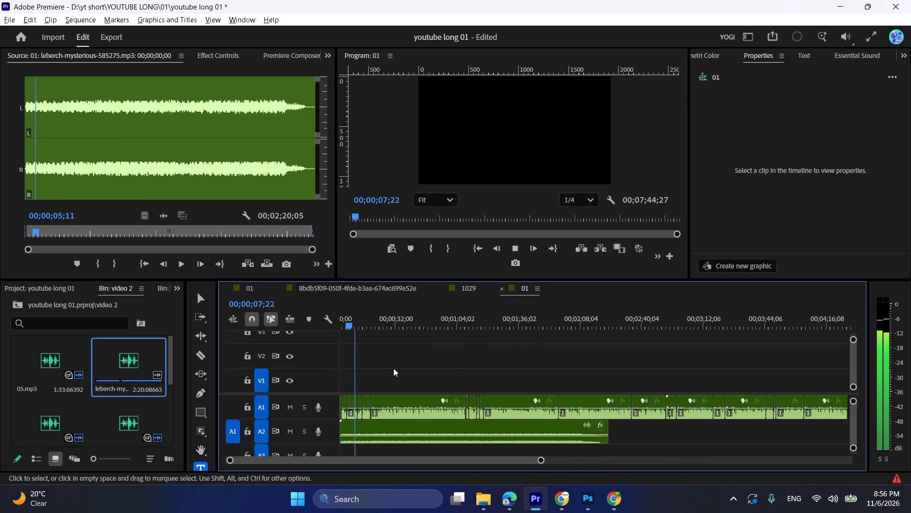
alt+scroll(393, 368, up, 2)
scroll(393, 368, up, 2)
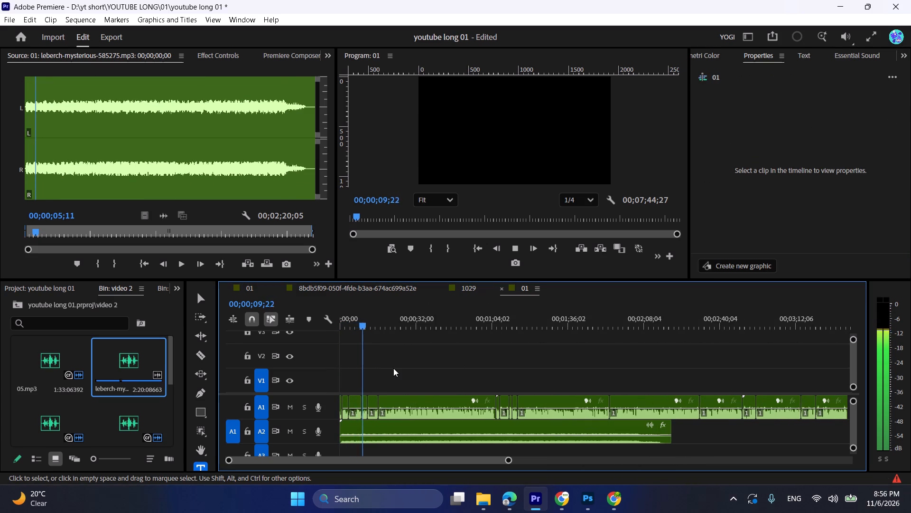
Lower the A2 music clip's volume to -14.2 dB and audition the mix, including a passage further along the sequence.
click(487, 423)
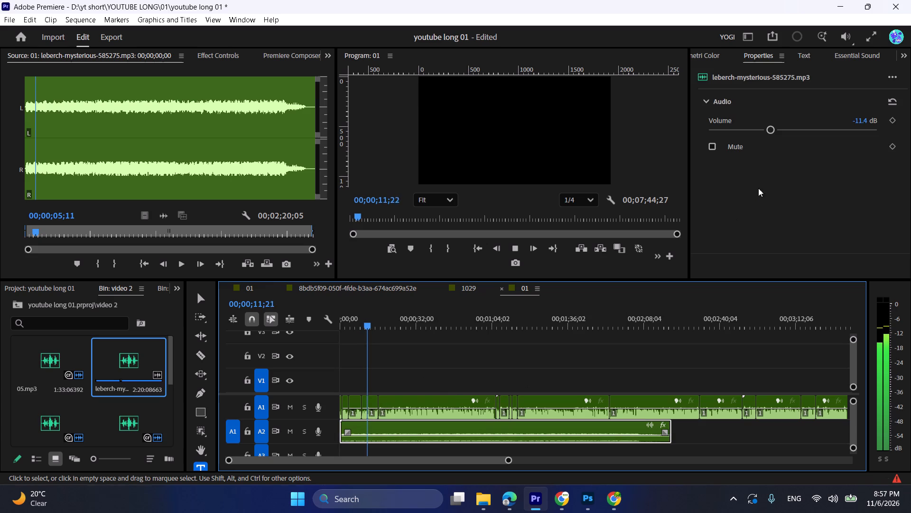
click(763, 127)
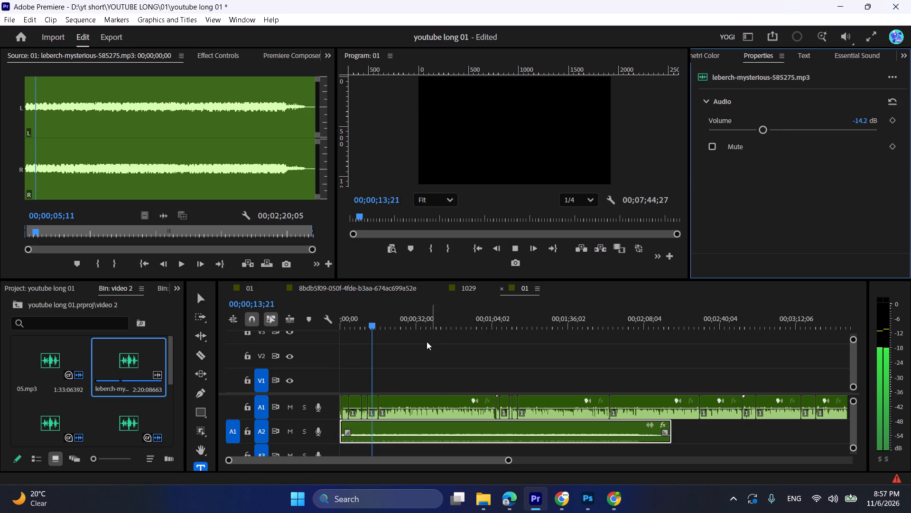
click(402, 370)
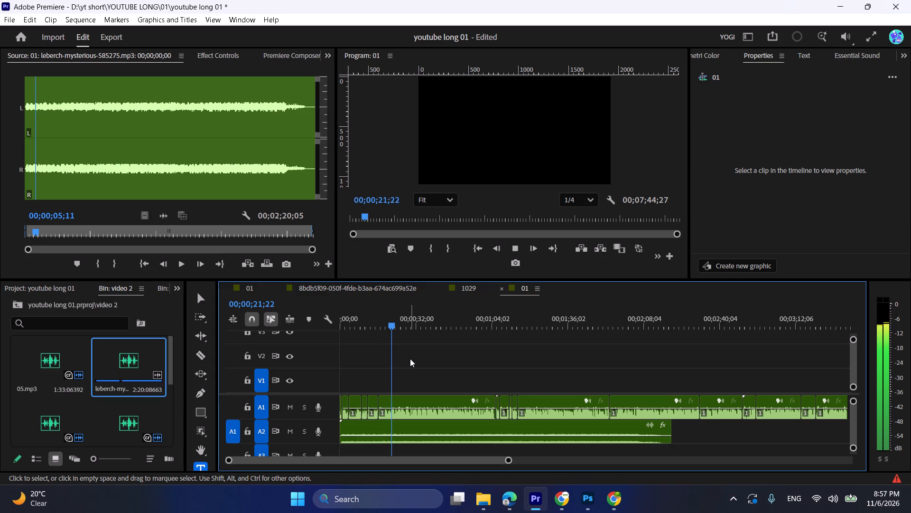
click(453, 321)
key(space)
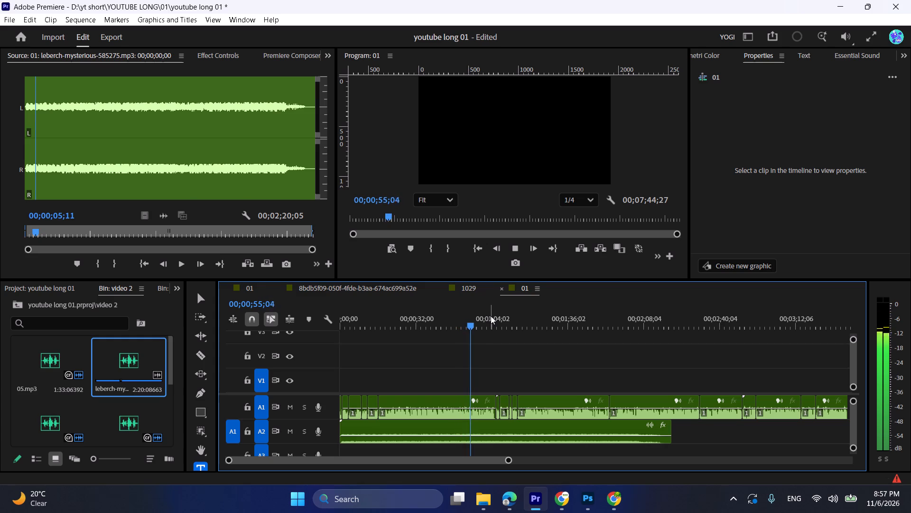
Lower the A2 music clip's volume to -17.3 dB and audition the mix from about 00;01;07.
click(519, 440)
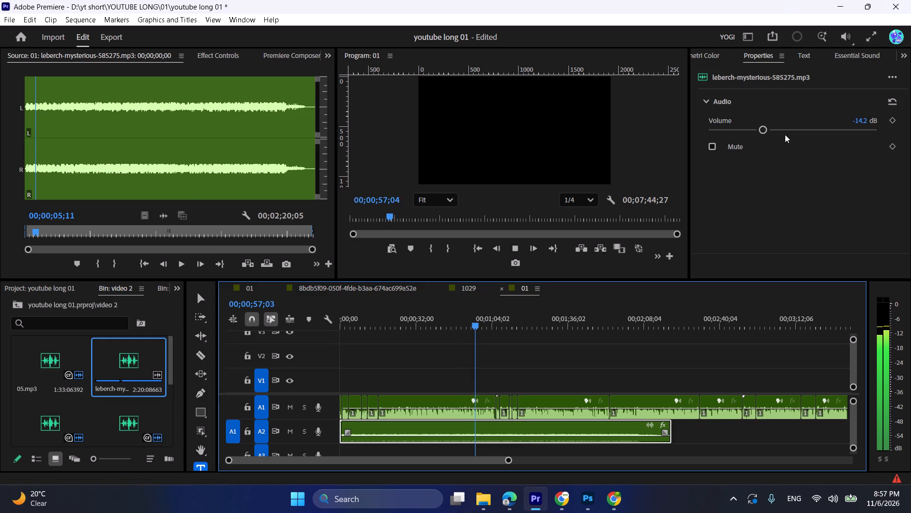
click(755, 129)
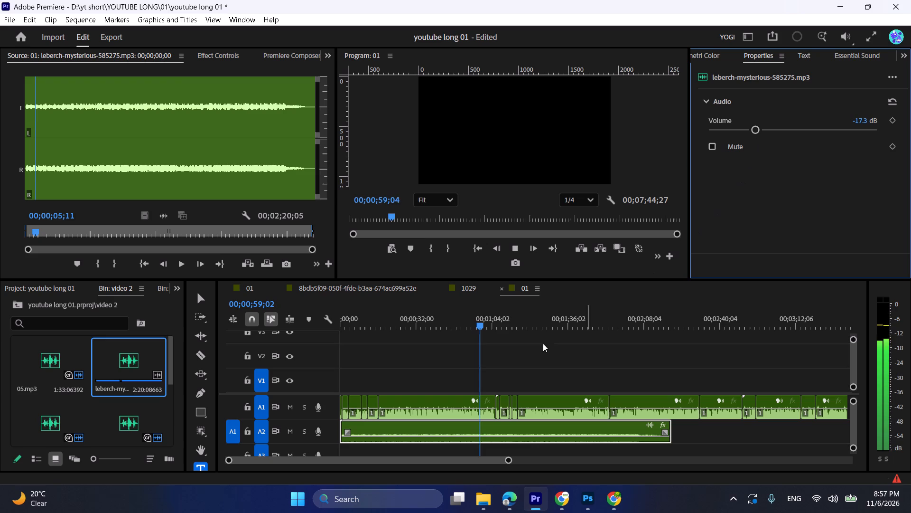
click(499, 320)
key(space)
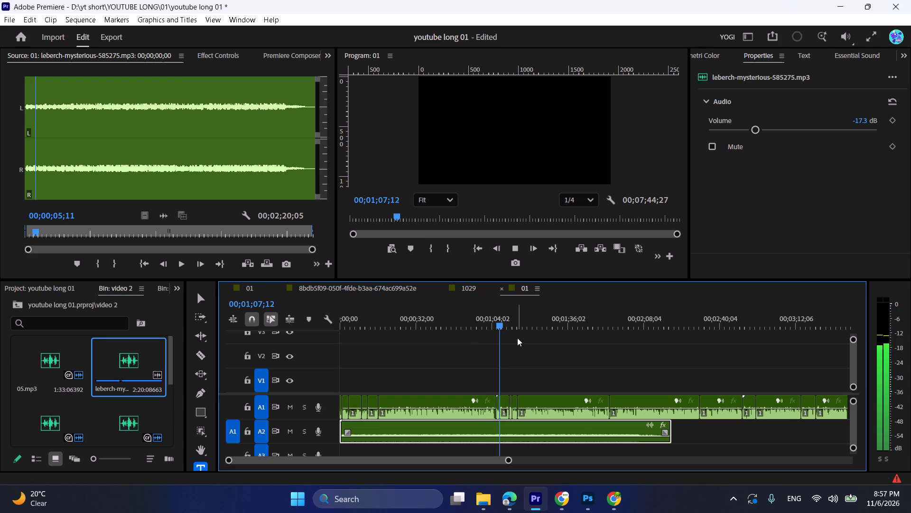
Delete the leberch-mysterious-585275.mp3 clip from track A2.
click(516, 345)
alt+scroll(523, 353, down, 9)
alt+scroll(506, 373, up, 1)
alt+scroll(506, 373, down, 1)
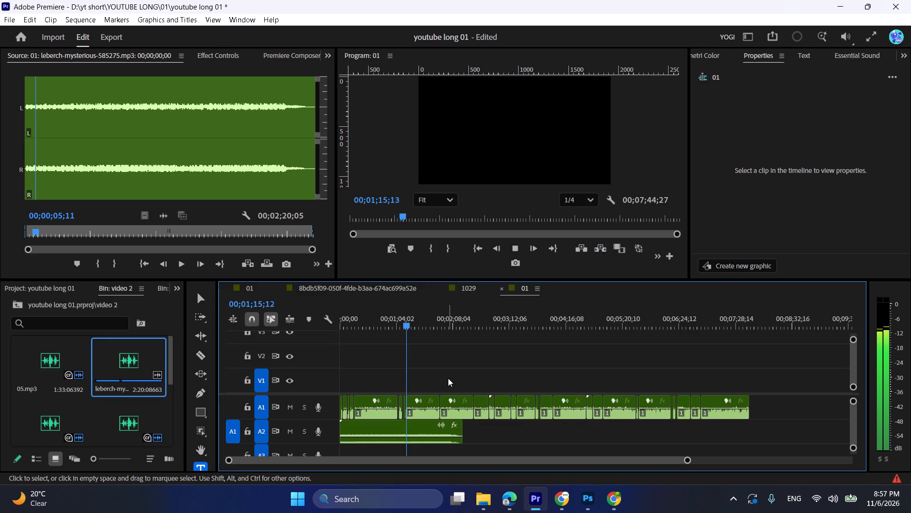
alt+scroll(448, 378, up, 4)
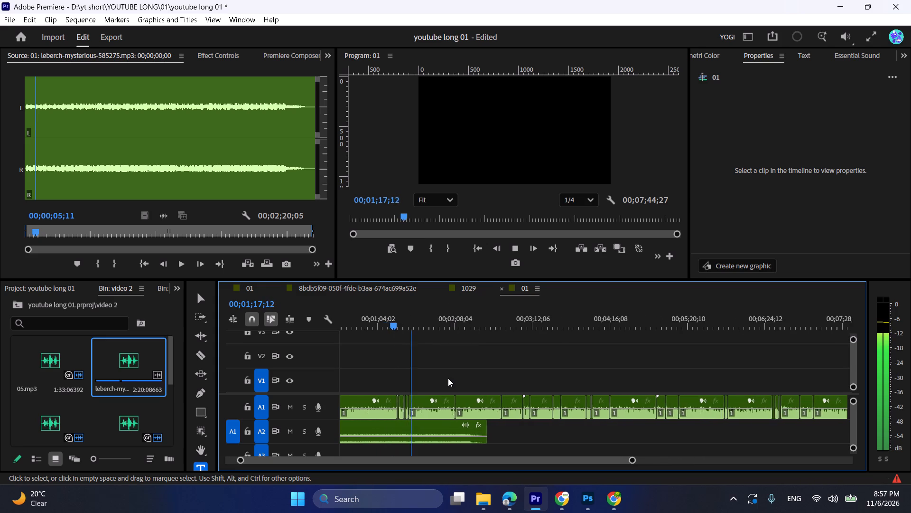
alt+scroll(448, 378, up, 1)
click(452, 429)
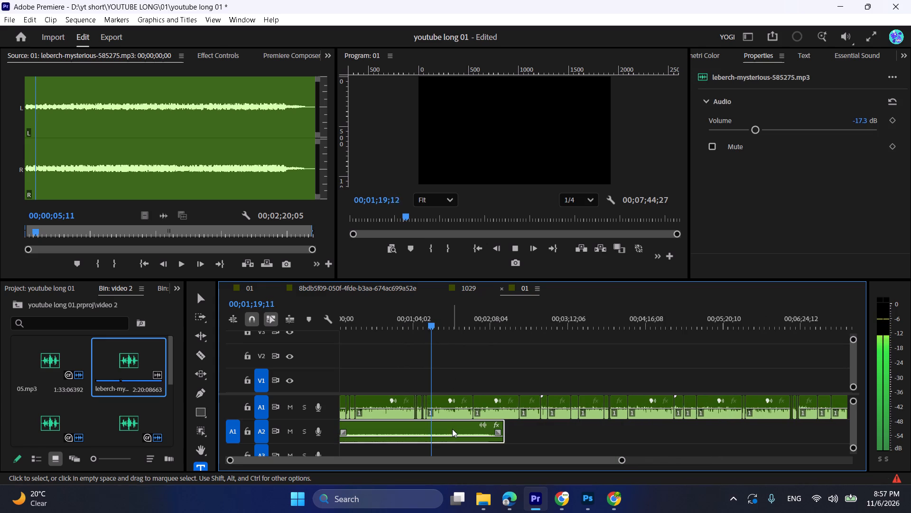
key(Delete)
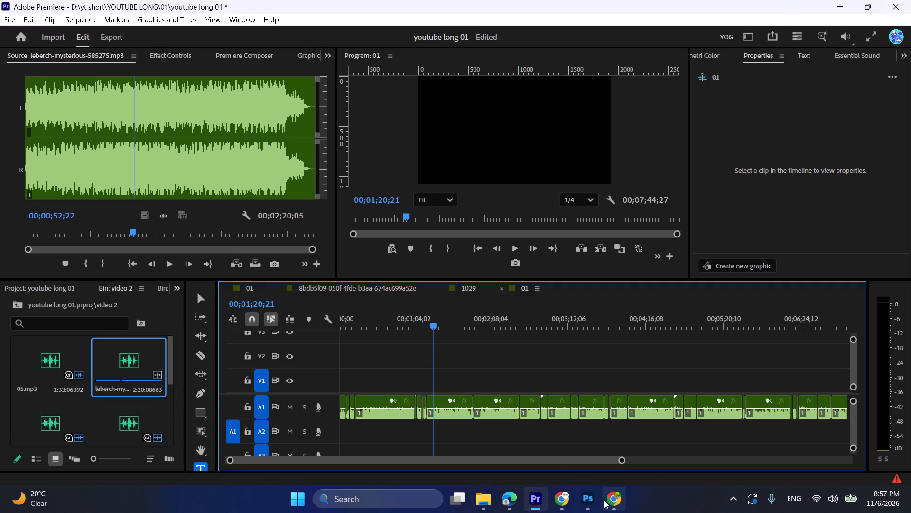
Switch to Edge, clear the "mysterious" term from the Pixabay music search, and close the File Explorer window.
click(507, 502)
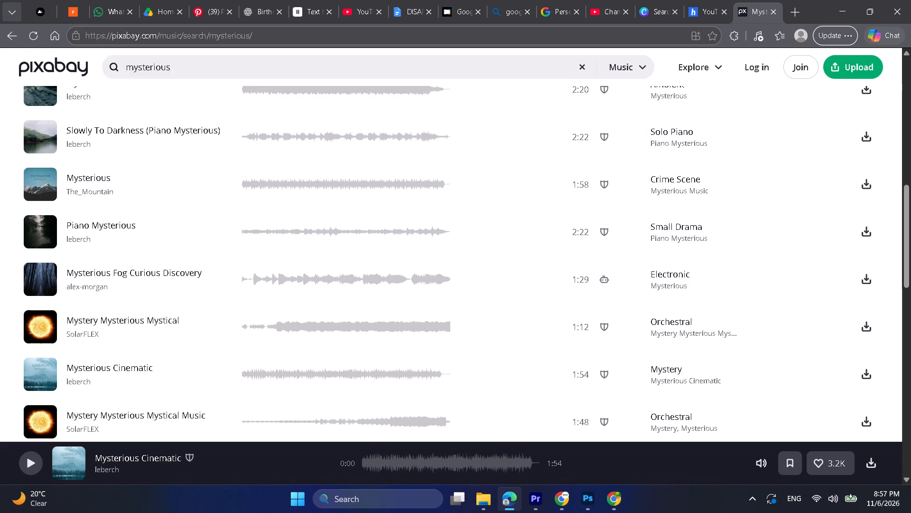
triple_click(180, 75)
key(BackSpace)
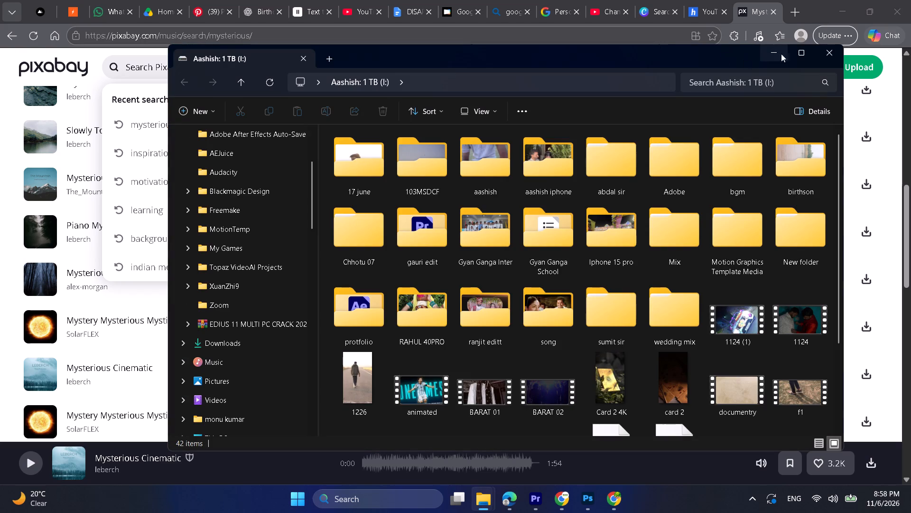
click(826, 55)
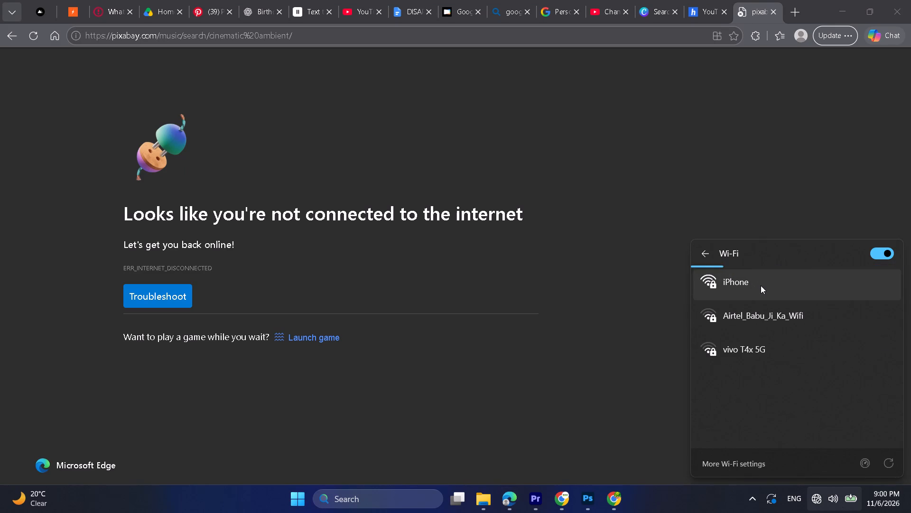
Connect the computer to the "iPhone" Wi-Fi network and close the network list.
click(761, 285)
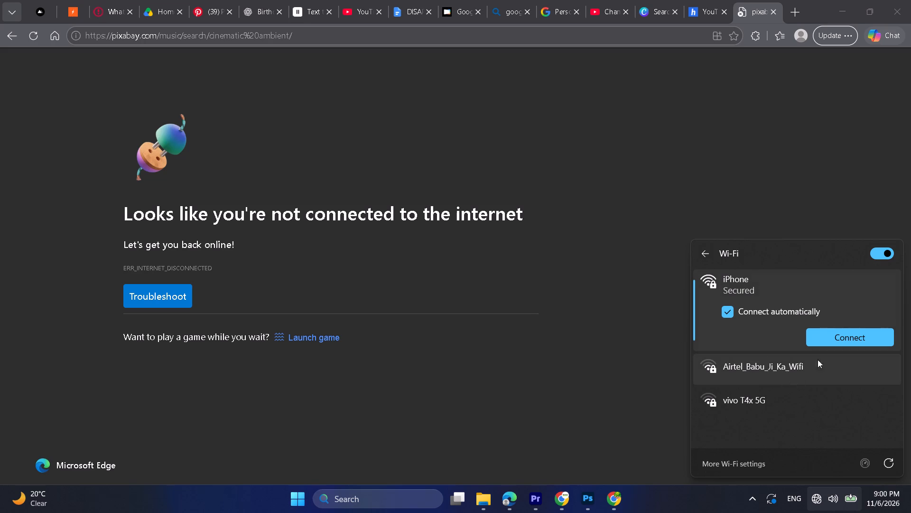
click(835, 335)
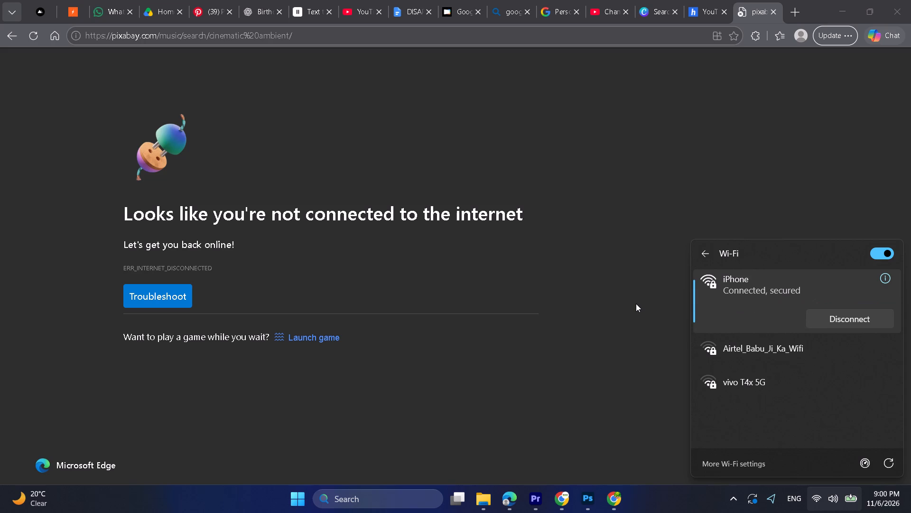
click(815, 496)
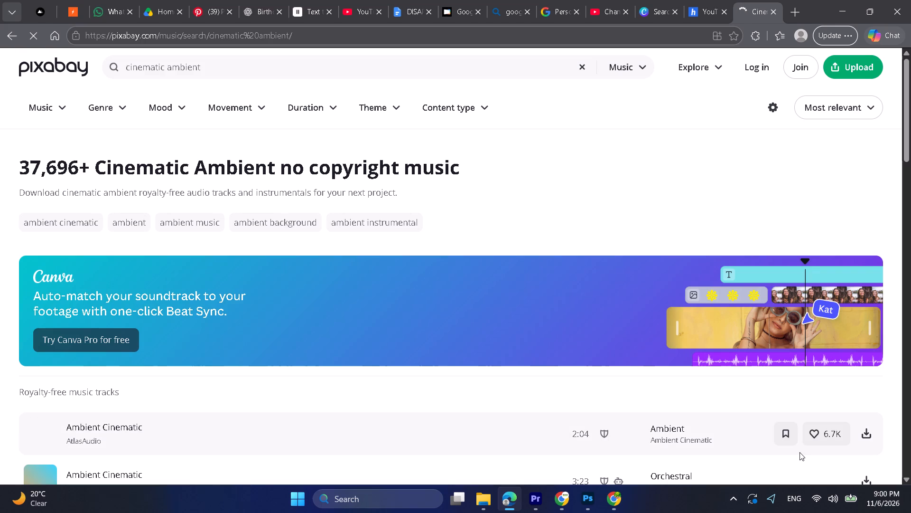
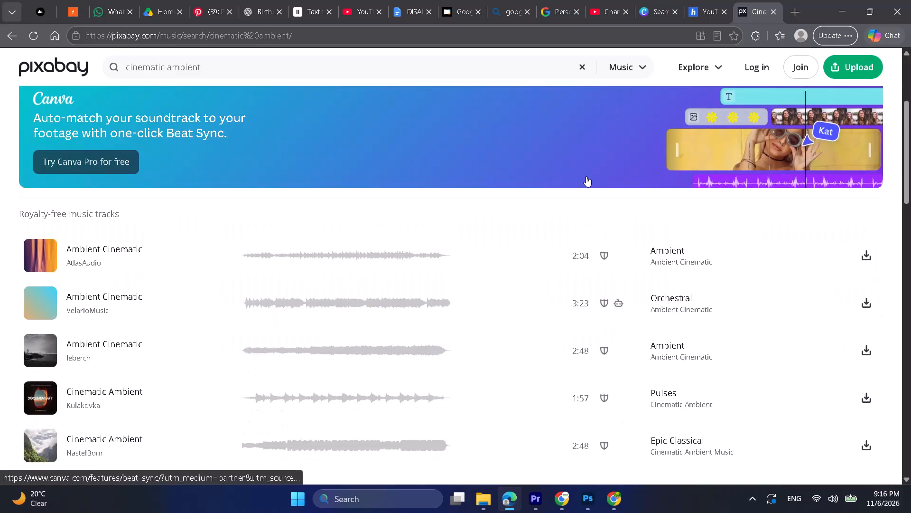
scroll(586, 176, down, 1)
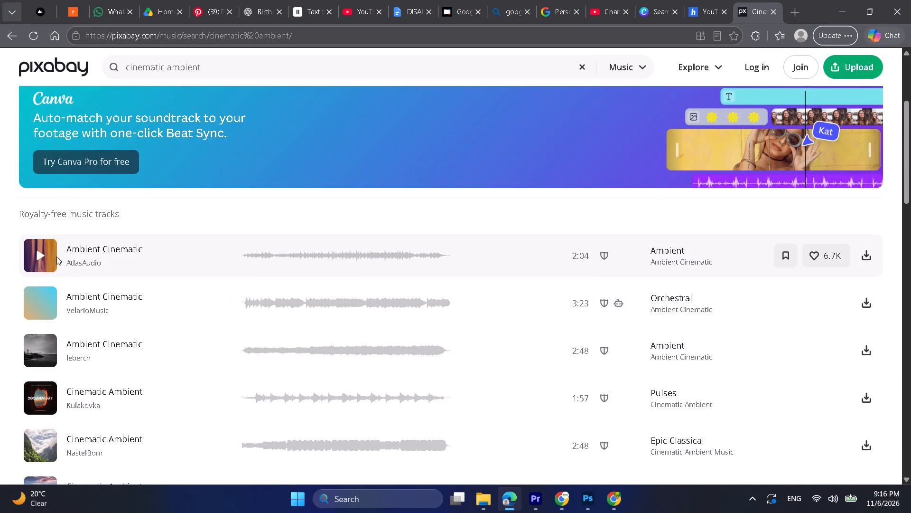
click(40, 254)
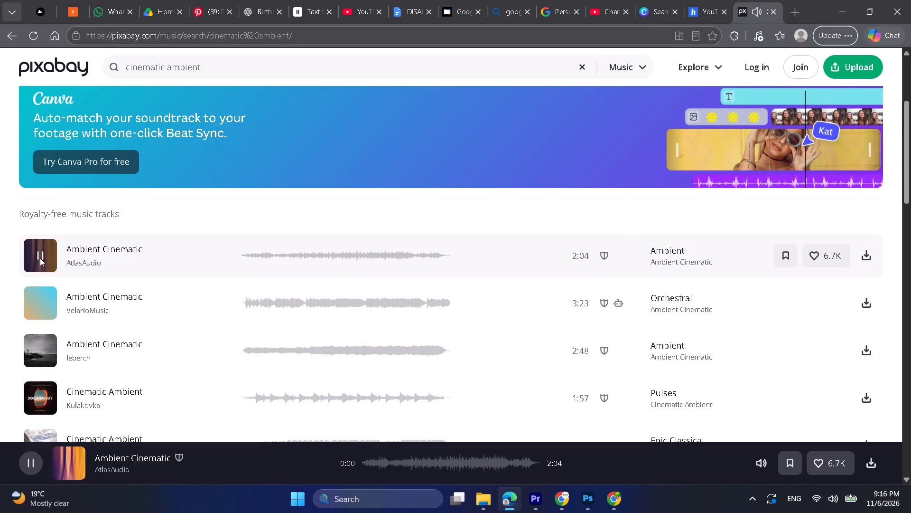
click(274, 259)
scroll(274, 259, down, 1)
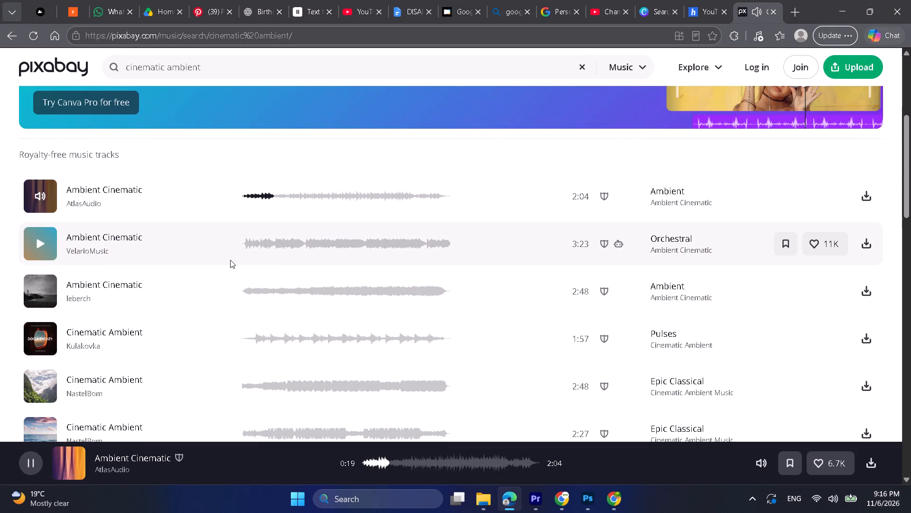
click(39, 242)
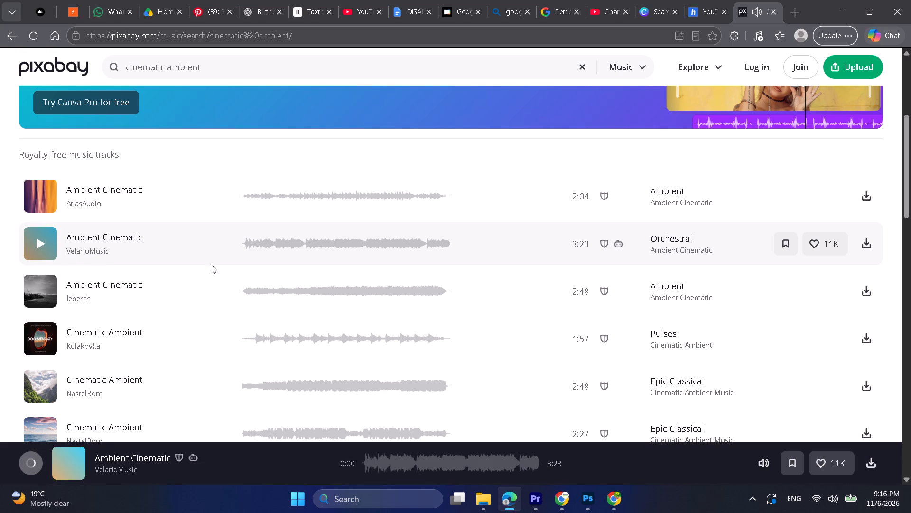
click(264, 247)
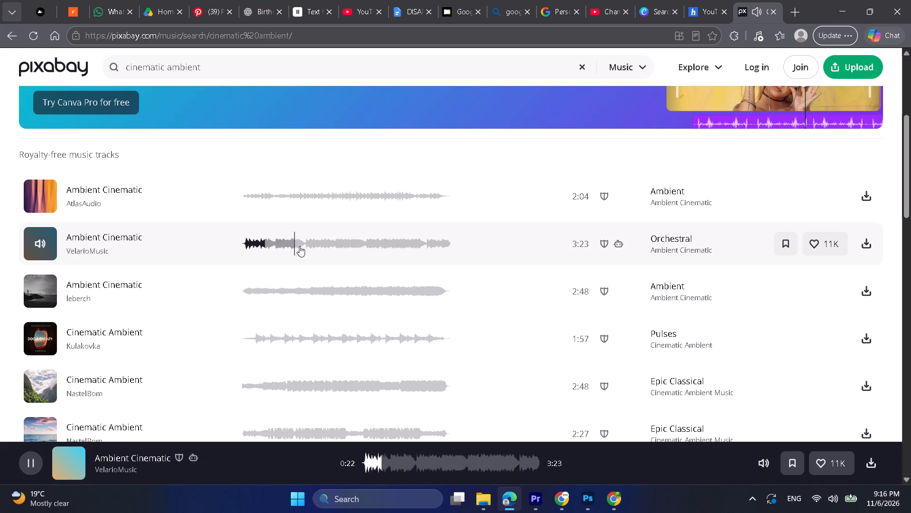
click(304, 246)
click(42, 291)
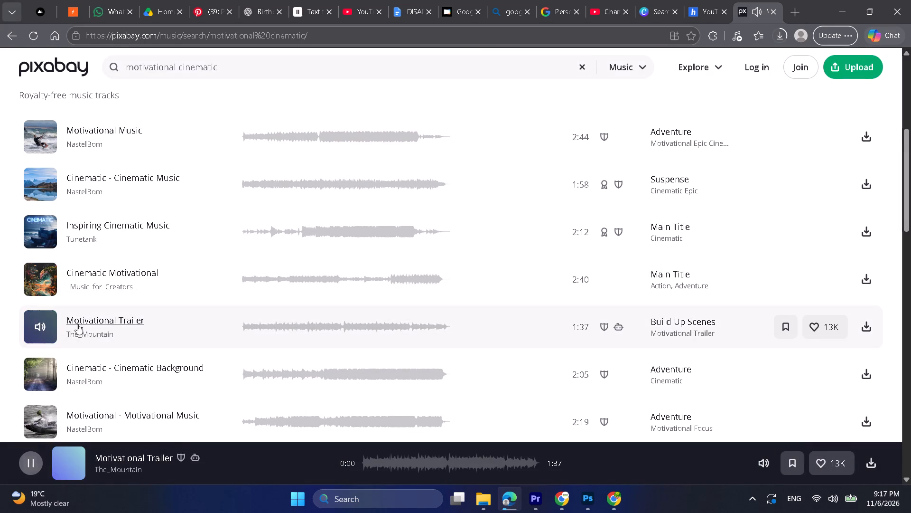
scroll(84, 323, down, 1)
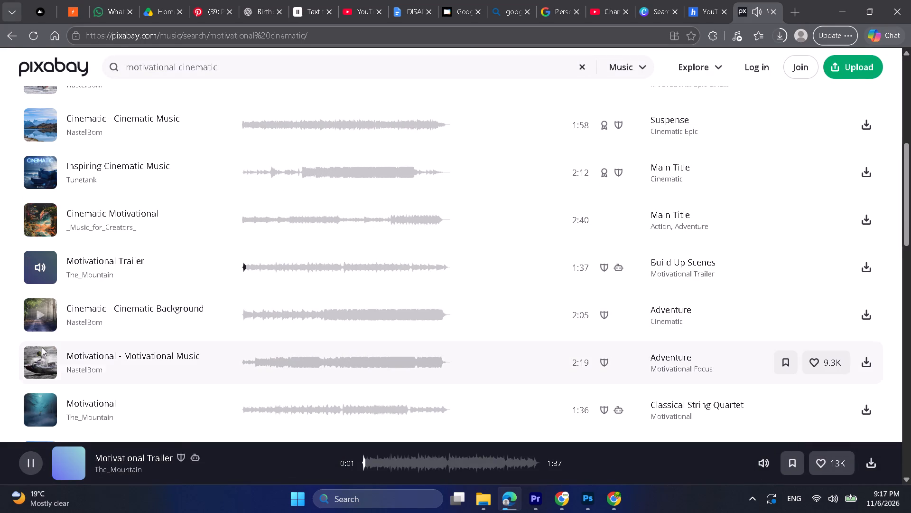
click(40, 313)
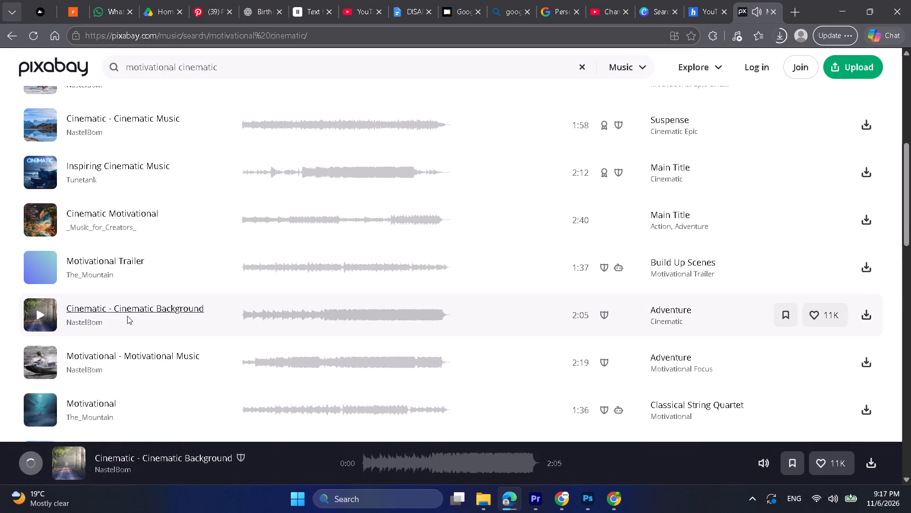
scroll(128, 316, down, 2)
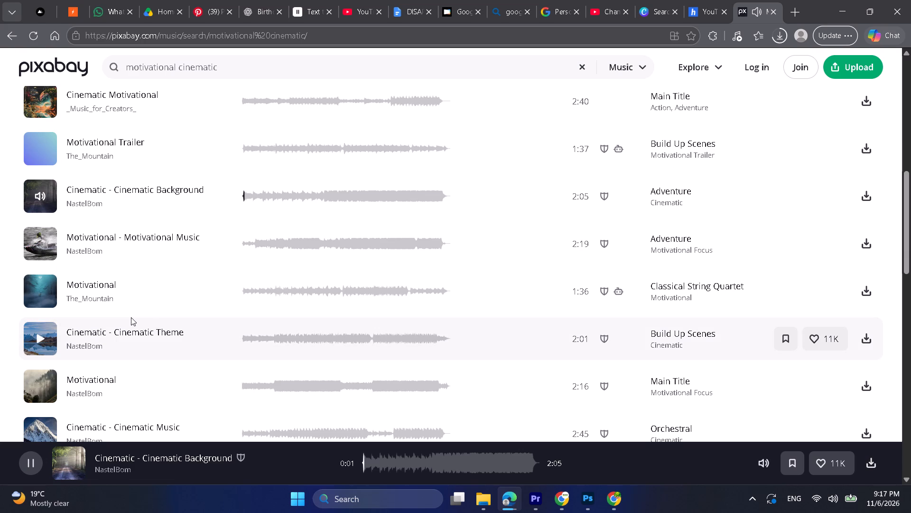
click(264, 202)
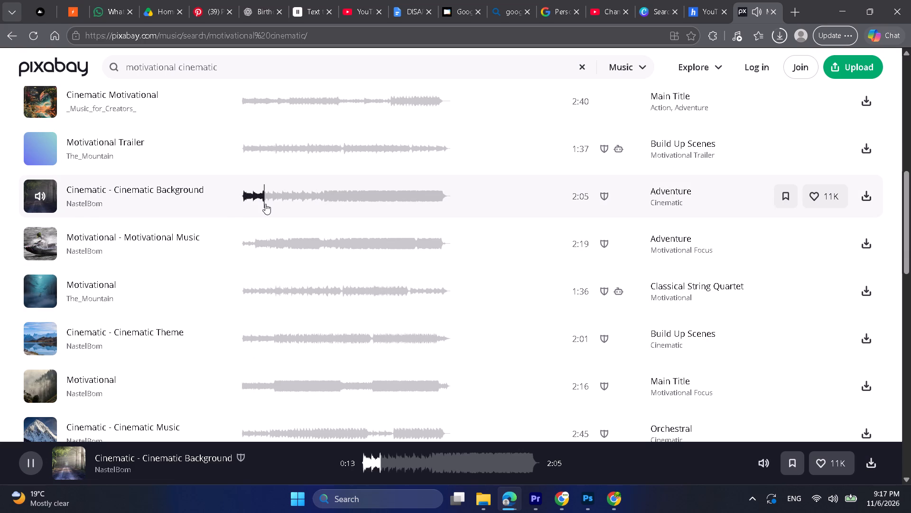
Preview NastelBom's "Motivational - Motivational Music" and The_Mountain's "Motivational", sampling points further into each track.
click(37, 247)
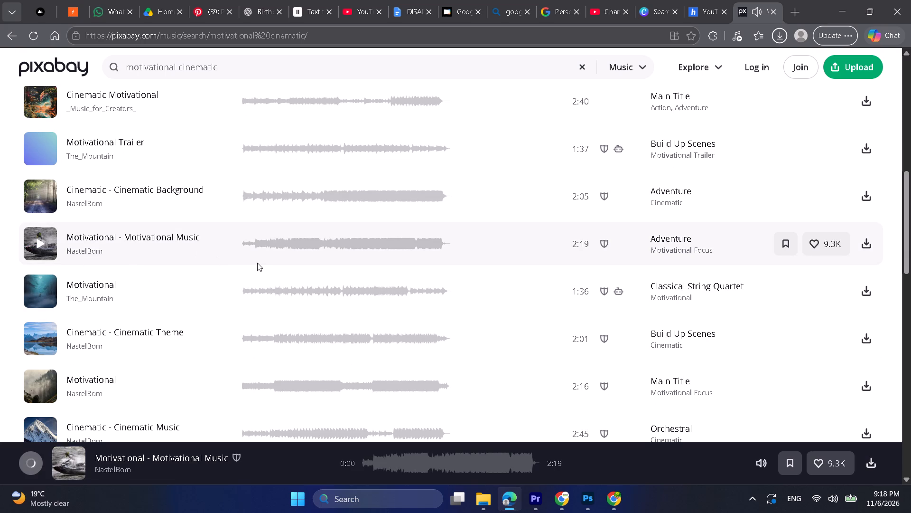
click(910, 0)
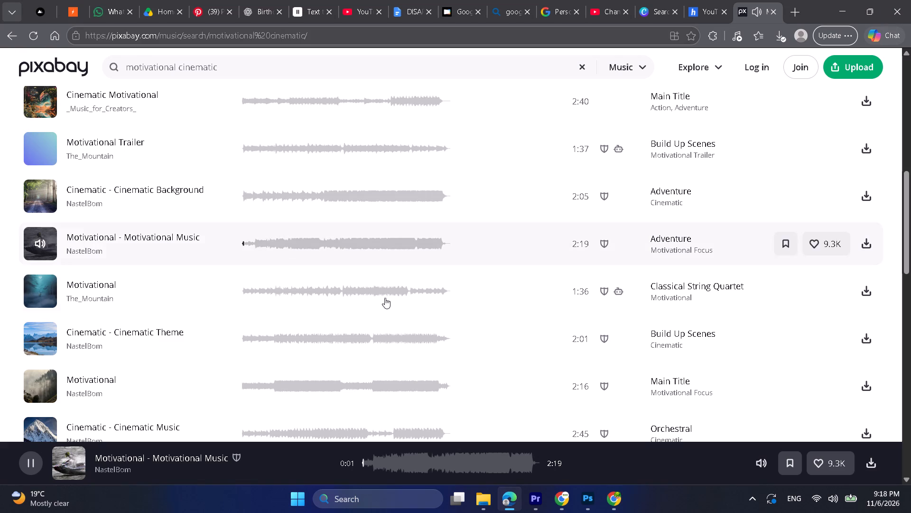
click(267, 251)
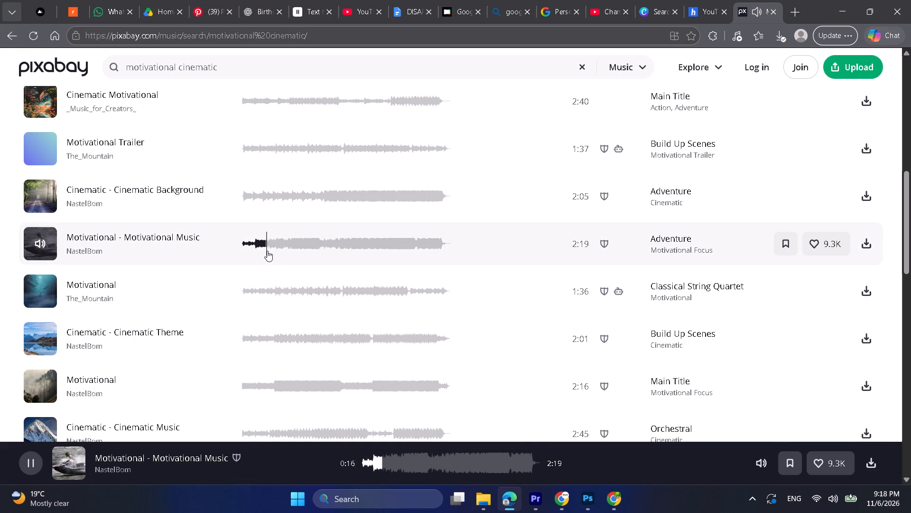
click(299, 249)
click(46, 291)
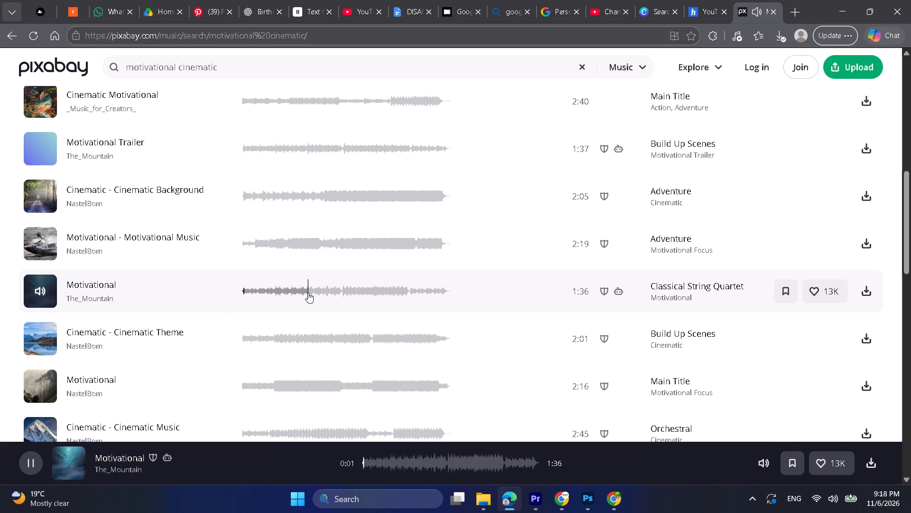
click(292, 281)
Preview NastelBom's Main Title track "Motivational" (2:16), sampling its opening and several points up to about 0:48.
scroll(292, 281, down, 2)
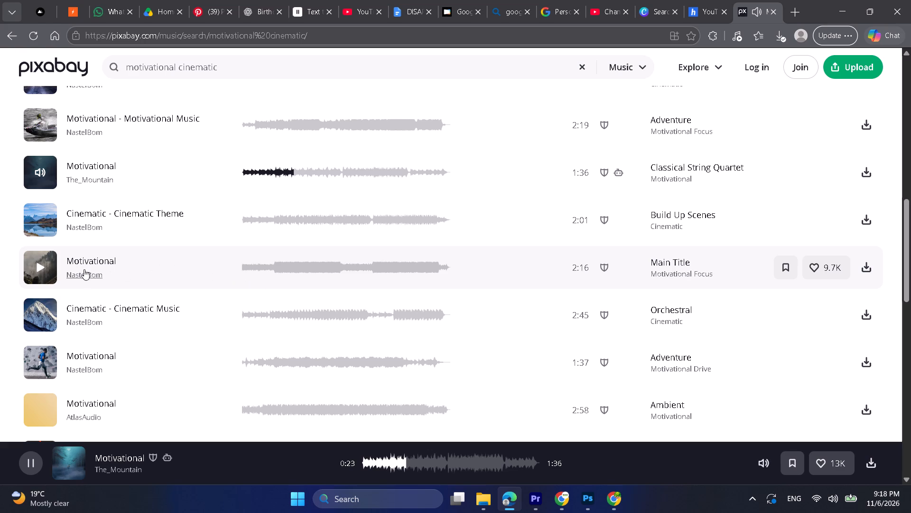
click(38, 264)
click(275, 265)
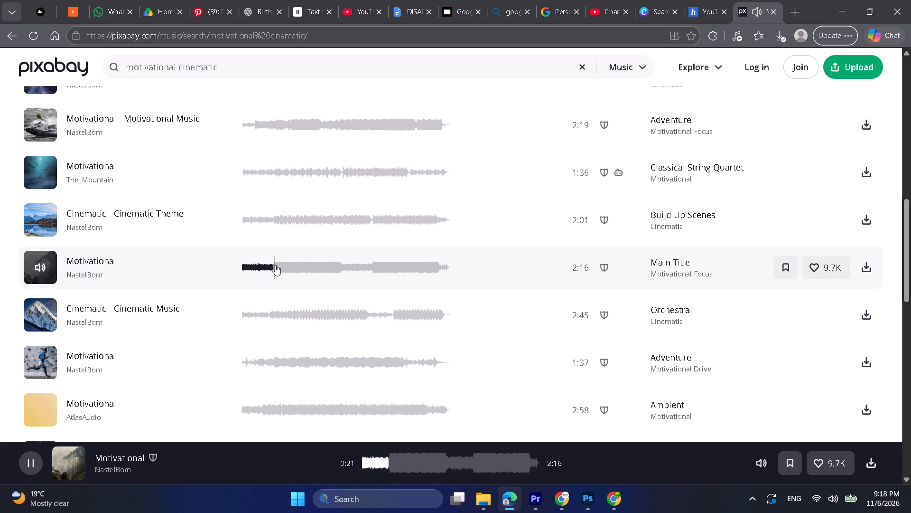
click(247, 260)
scroll(237, 266, down, 2)
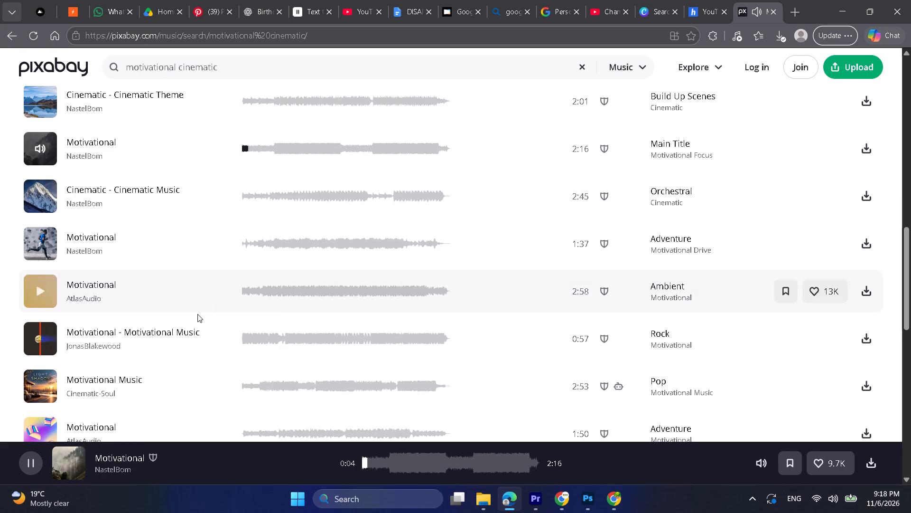
click(268, 143)
click(279, 149)
click(314, 148)
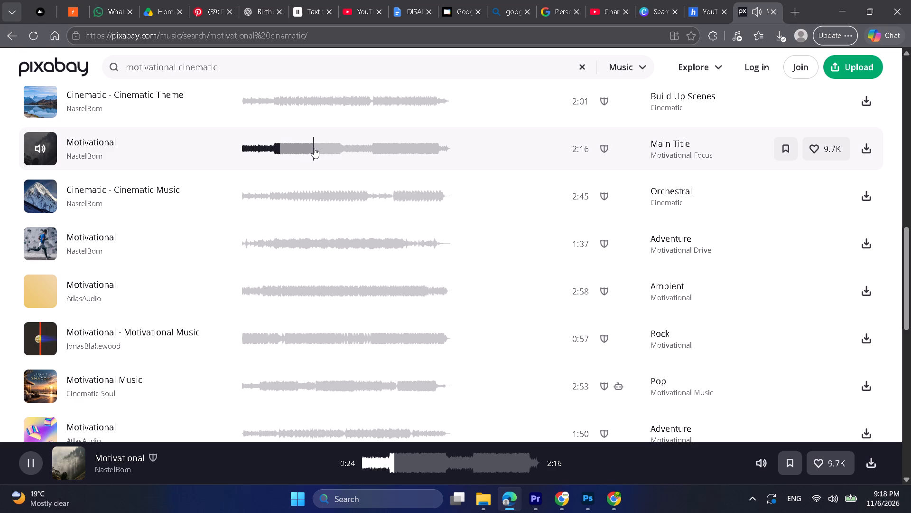
Preview AtlasAudio's Ambient "Motivational", the Rock "Motivational - Motivational Music" and Cinematic-Soul's "Motivational Music", skipping ahead in the last one.
click(40, 290)
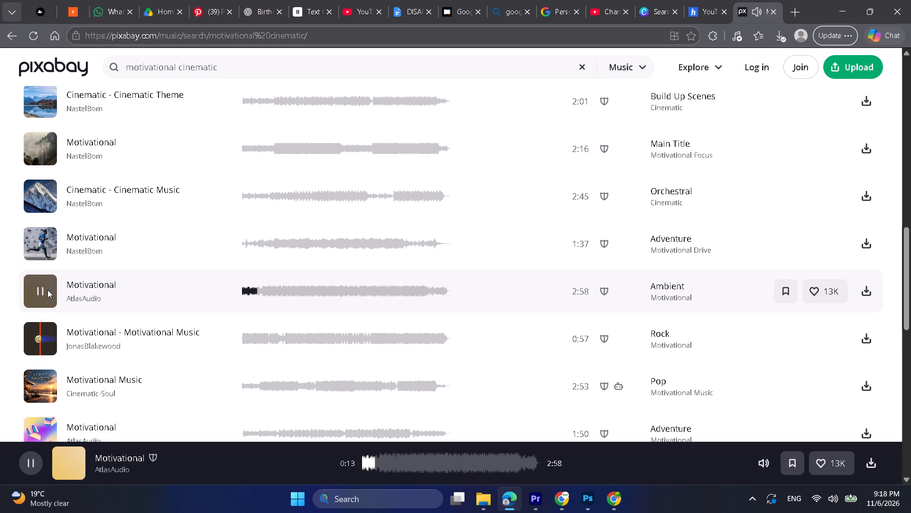
scroll(64, 277, down, 1)
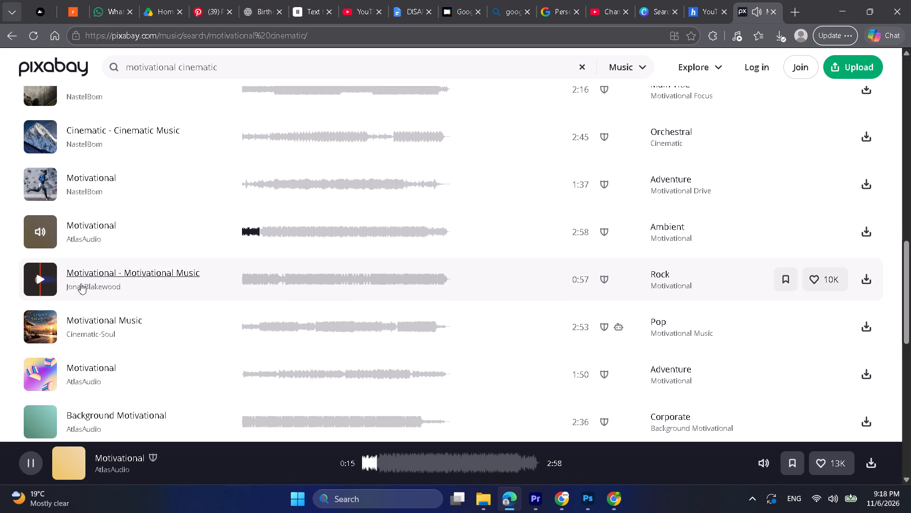
click(40, 281)
scroll(142, 274, down, 1)
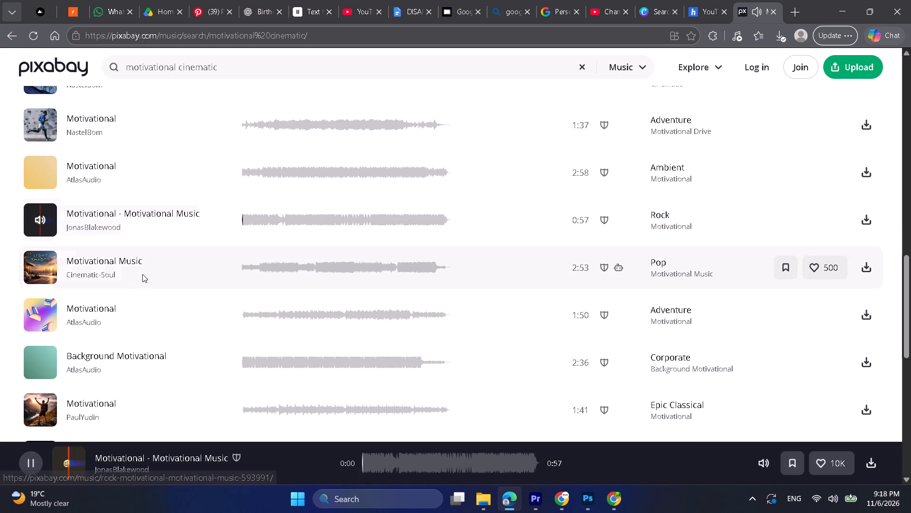
click(39, 268)
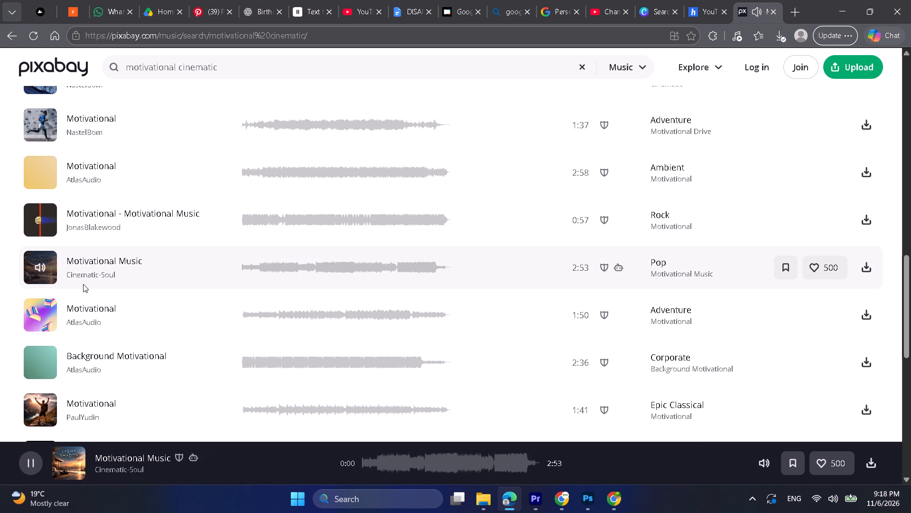
click(268, 266)
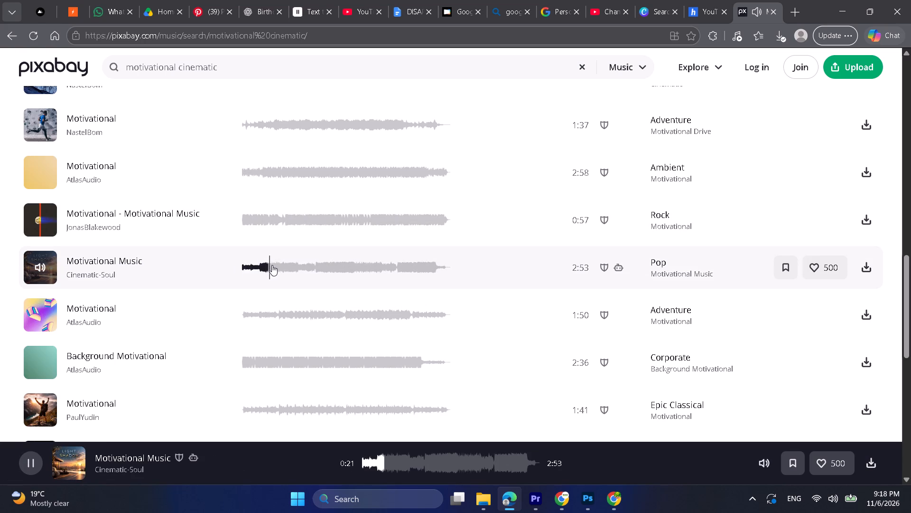
Preview AtlasAudio's Adventure "Motivational" and "Background Motivational", Kulakovka's "Motivational" and the Epic Classical "Motivational", skipping ahead in the last one.
scroll(272, 265, down, 1)
click(39, 255)
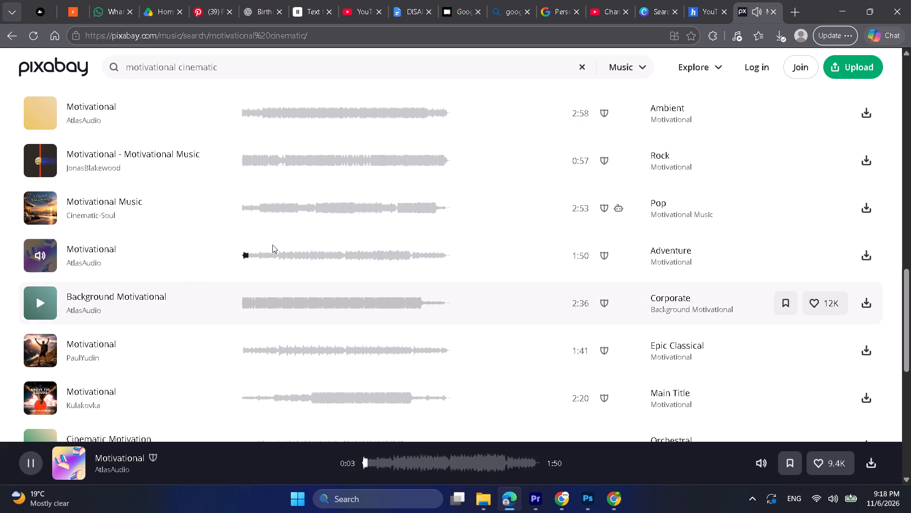
click(38, 301)
scroll(105, 288, down, 2)
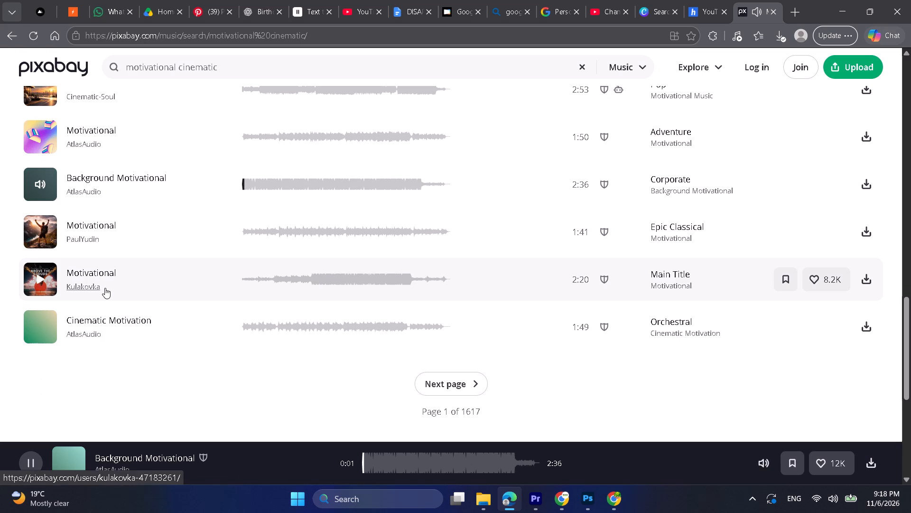
click(42, 279)
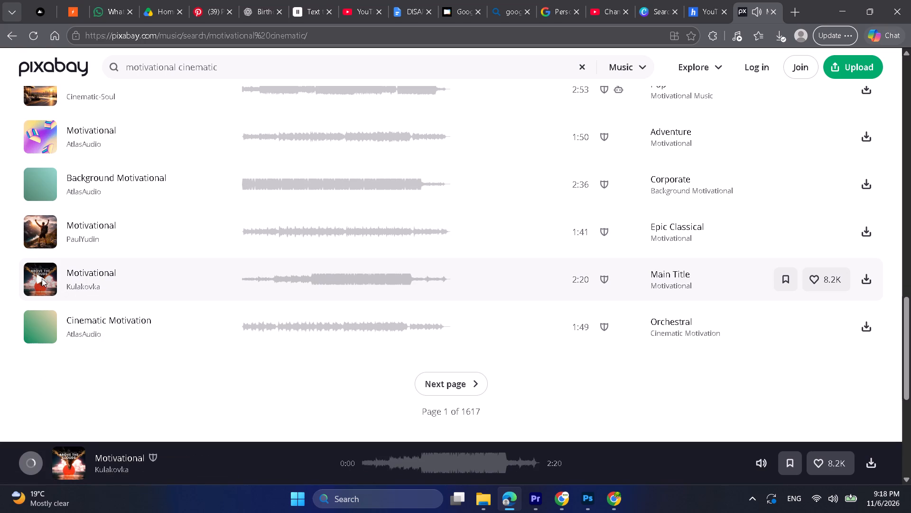
click(42, 232)
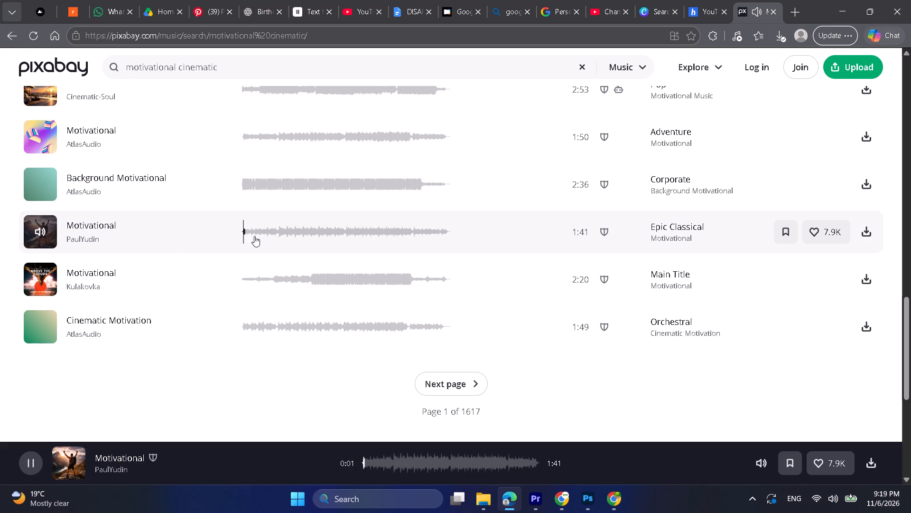
click(278, 239)
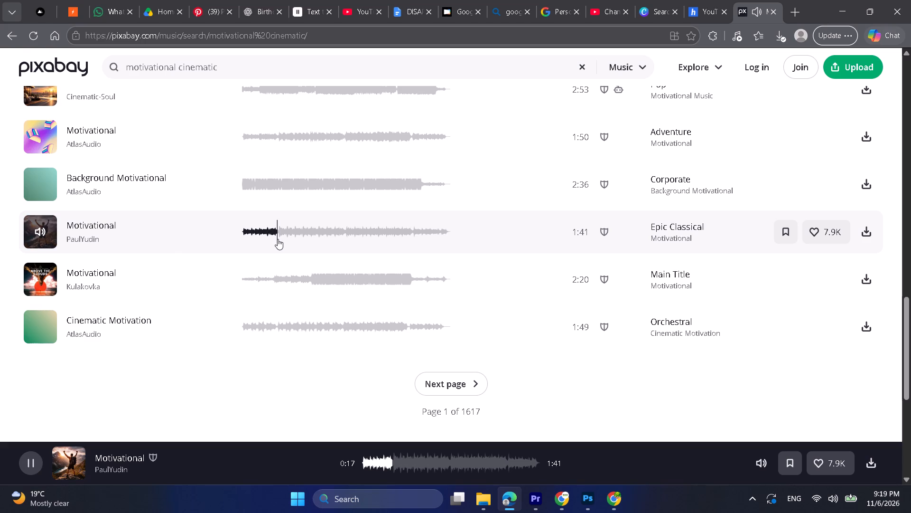
Preview AtlasAudio's Orchestral track "Cinematic Motivation", skip ahead to about 0:10 and pause it.
click(42, 324)
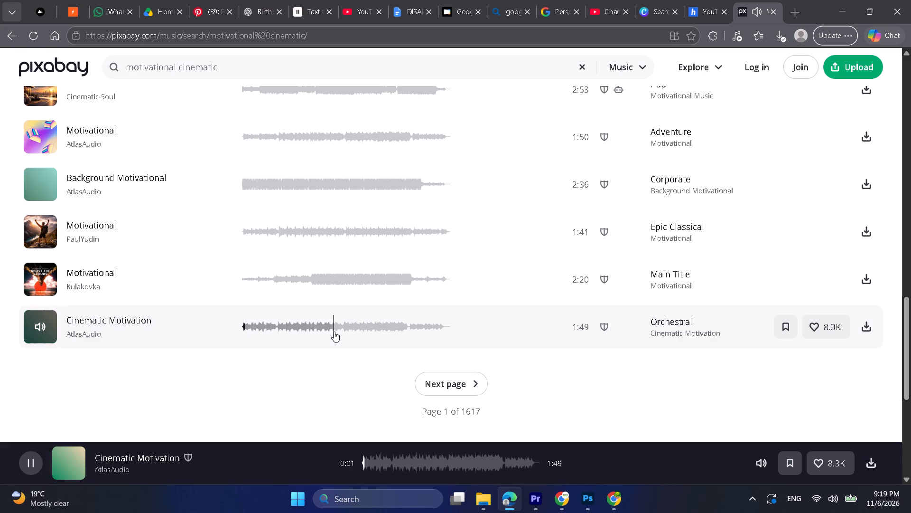
click(263, 334)
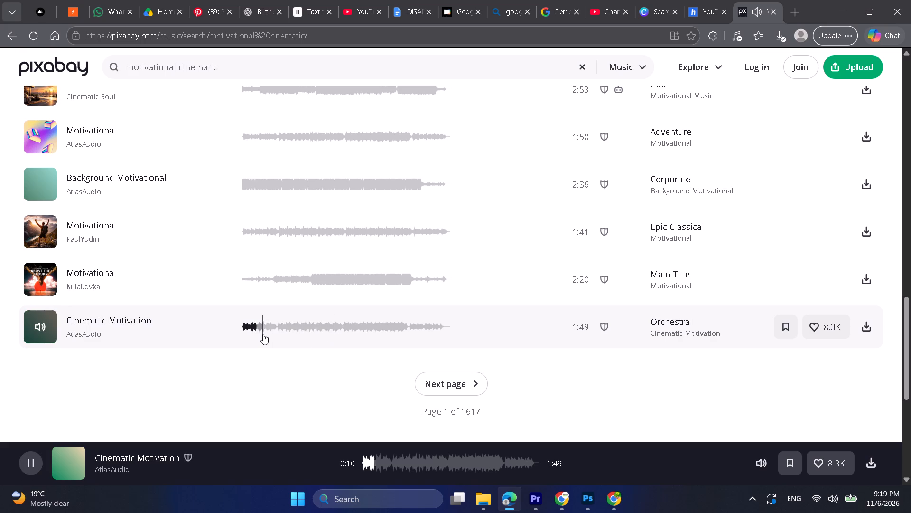
click(38, 330)
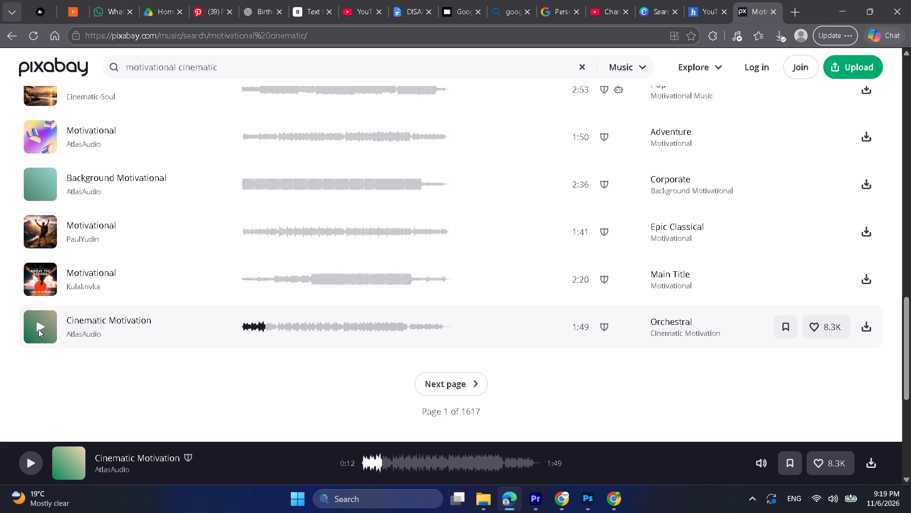
Open the second page of results and preview SoundSurfer's "Motivational" and INPLUSMUSIC's "Motivational - Motivational Music".
scroll(38, 329, down, 1)
click(440, 331)
scroll(244, 249, down, 3)
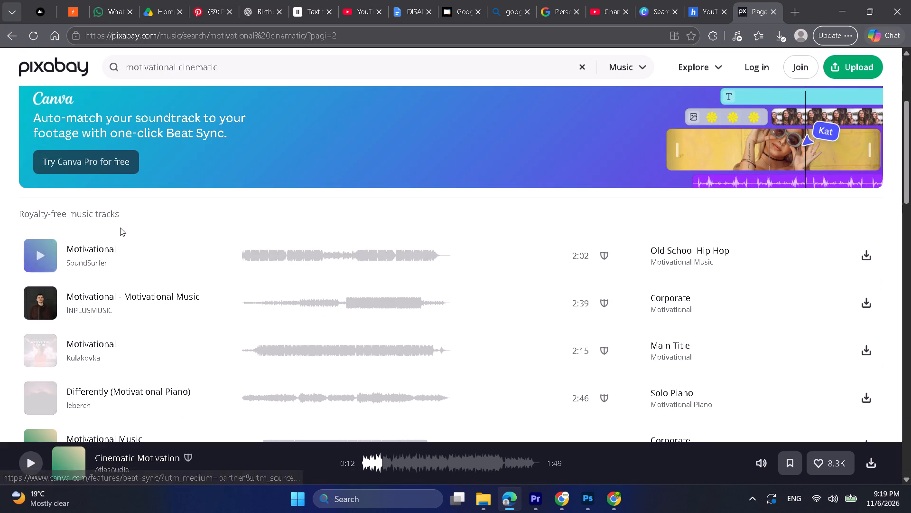
click(44, 254)
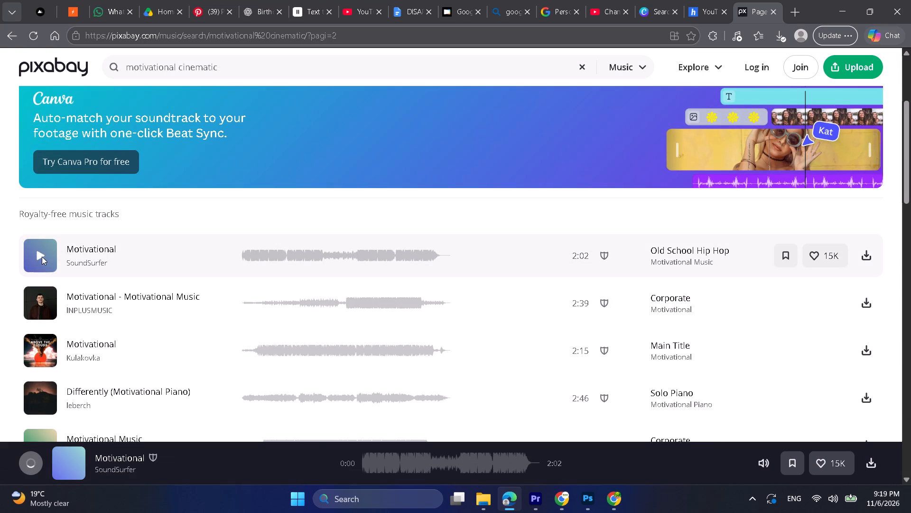
click(42, 256)
scroll(42, 256, down, 1)
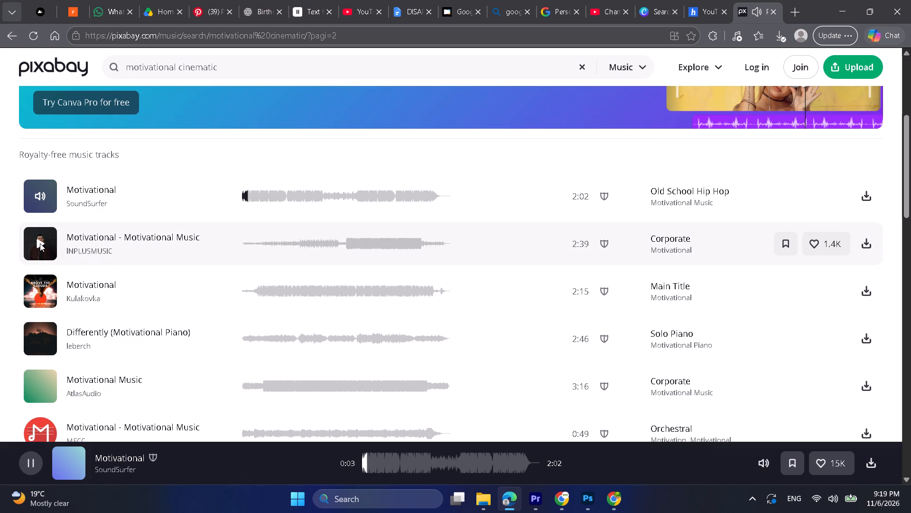
click(40, 243)
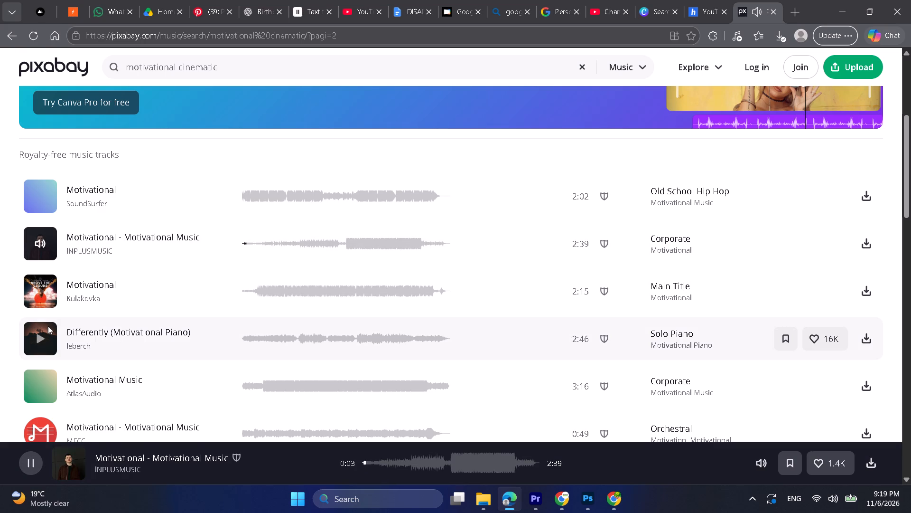
Preview leberch's "Differently (Motivational Piano)" and AtlasAudio's "Motivational Music" (3:16), sampling points further into each track.
click(40, 340)
scroll(105, 323, down, 2)
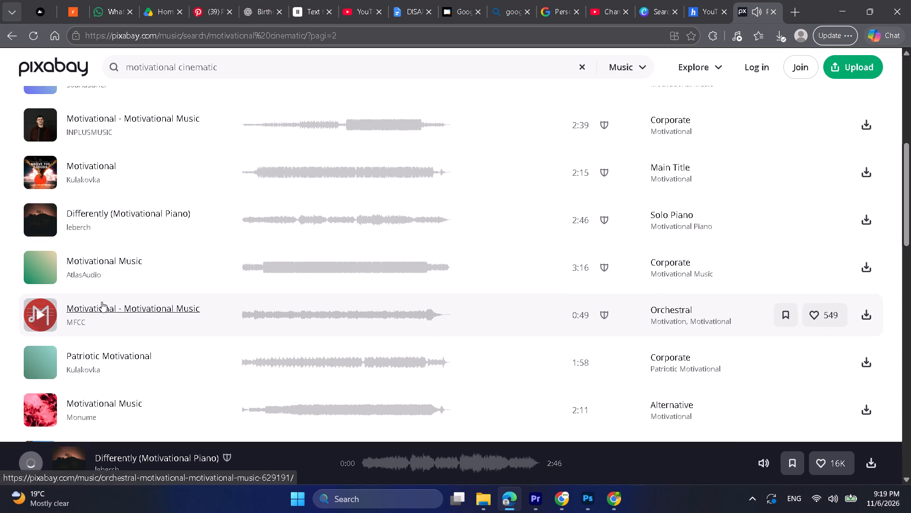
click(260, 228)
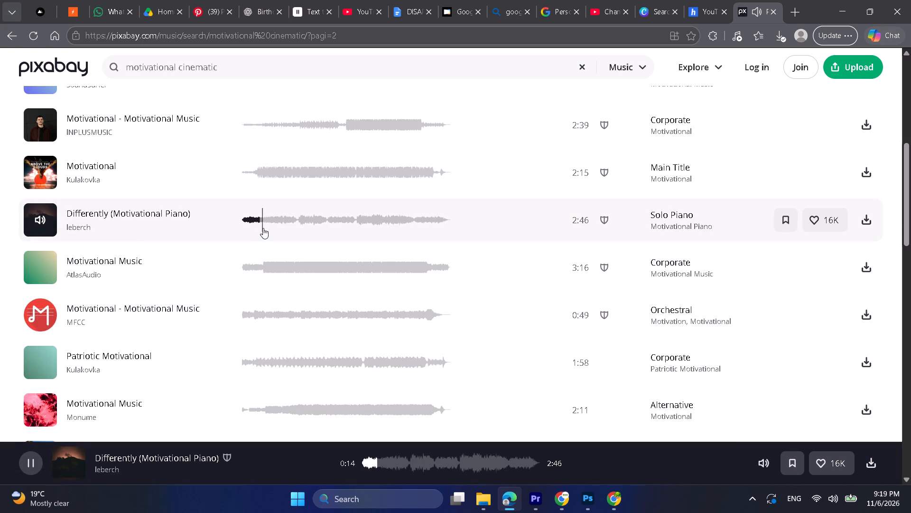
click(298, 220)
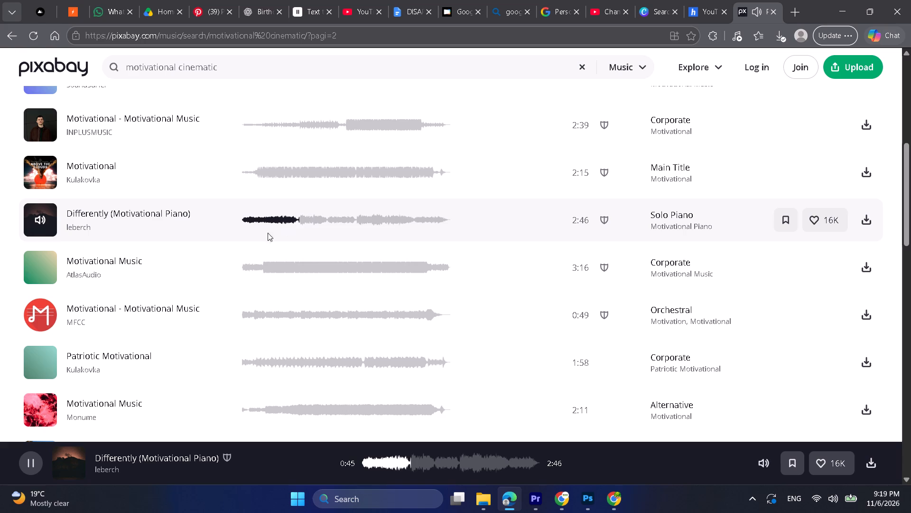
click(42, 266)
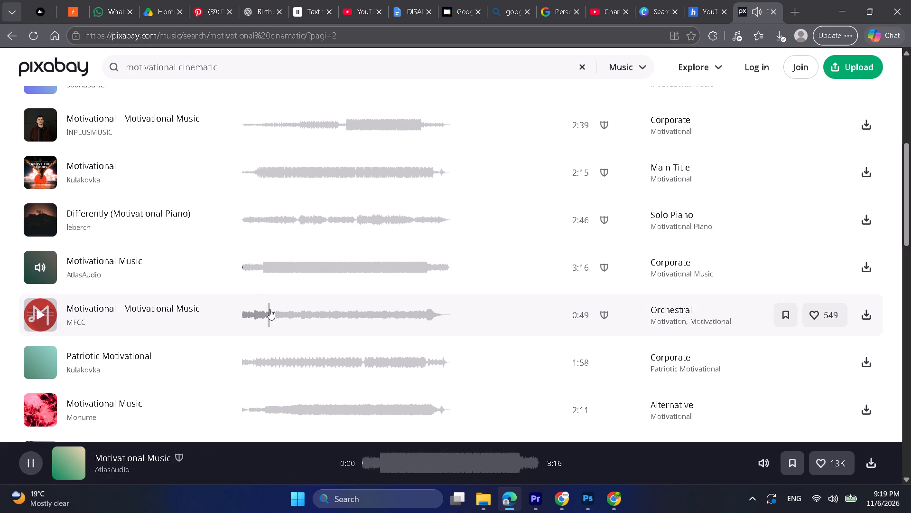
click(260, 277)
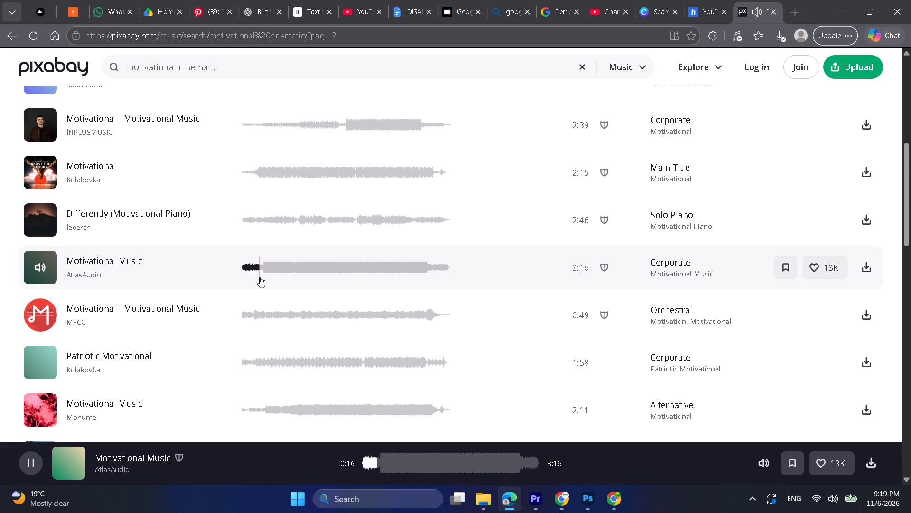
Preview MFCC's "Motivational - Motivational Music", Monume's "Motivational Music" and DailyVibe's "Motivational Trailer", skipping ahead in the last two.
click(41, 315)
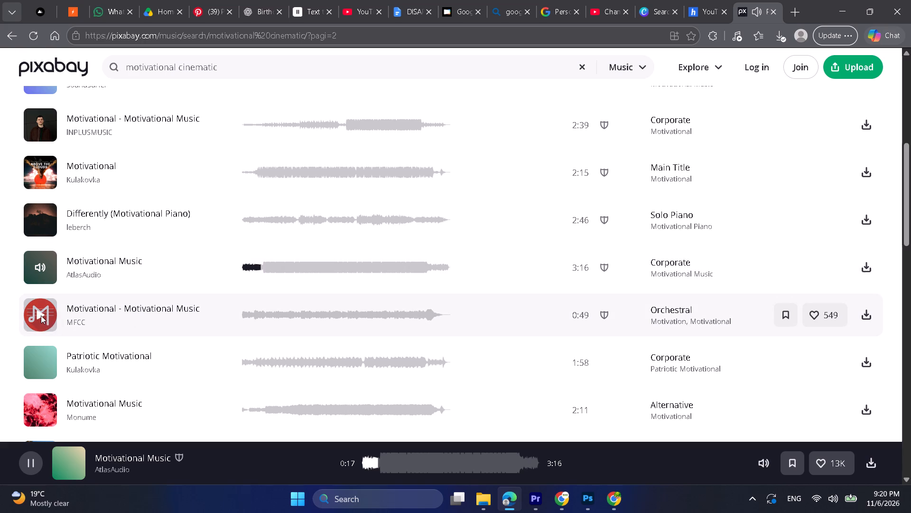
scroll(202, 313, down, 1)
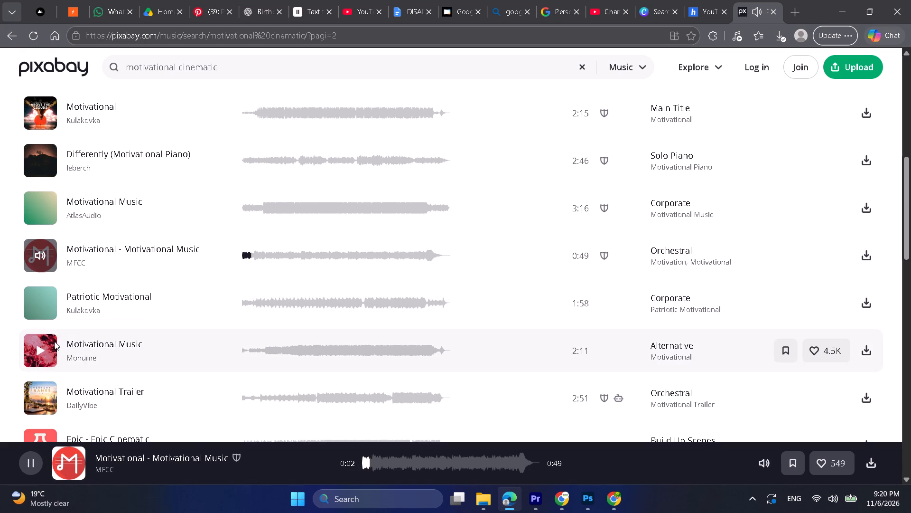
click(35, 351)
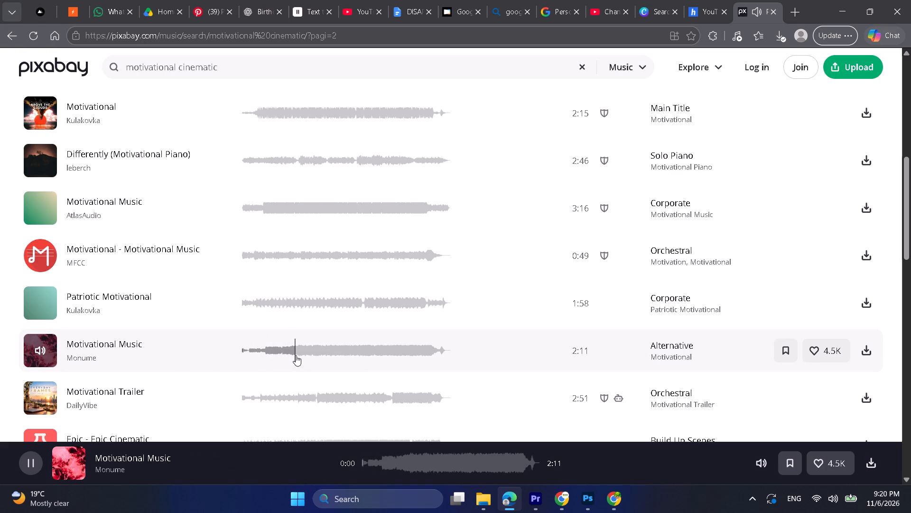
click(268, 348)
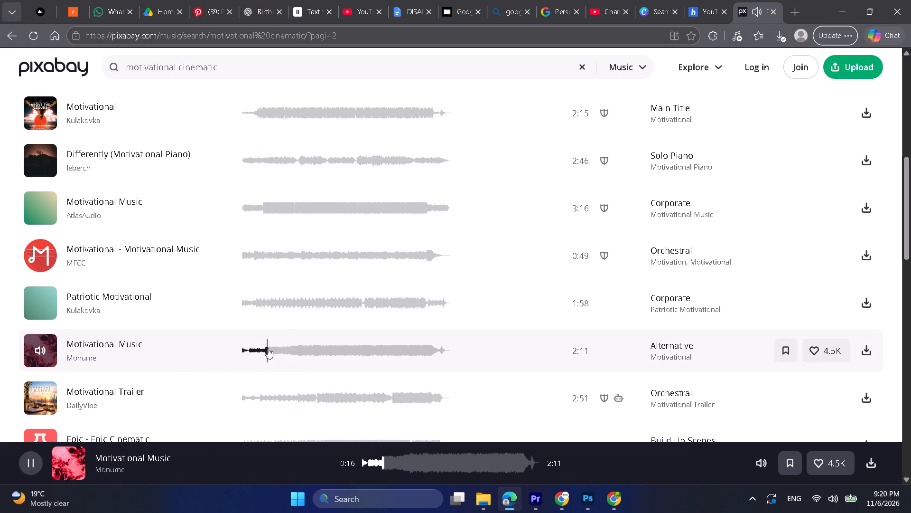
scroll(268, 348, down, 1)
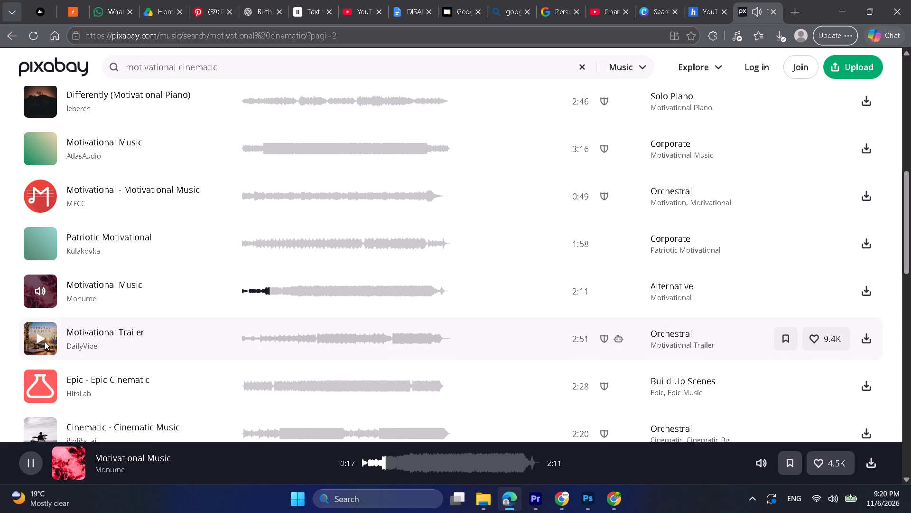
click(40, 338)
scroll(154, 342, down, 1)
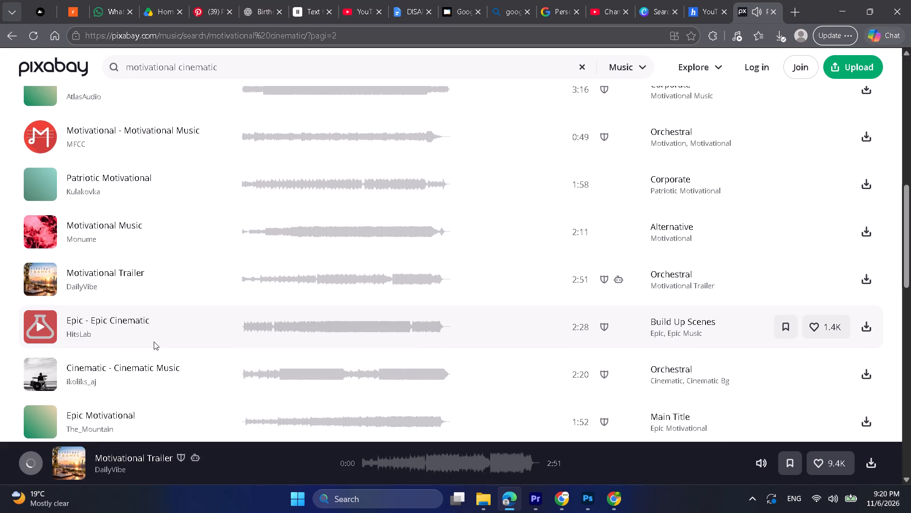
click(276, 281)
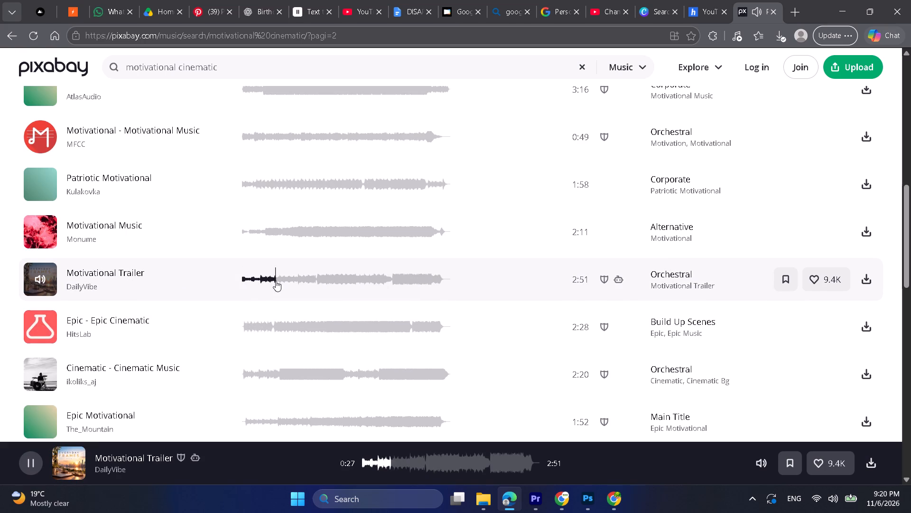
Preview ikoliks_aj's "Cinematic - Cinematic Music" and The_Mountain's "Epic Motivational", pausing each one.
click(36, 378)
scroll(166, 356, down, 1)
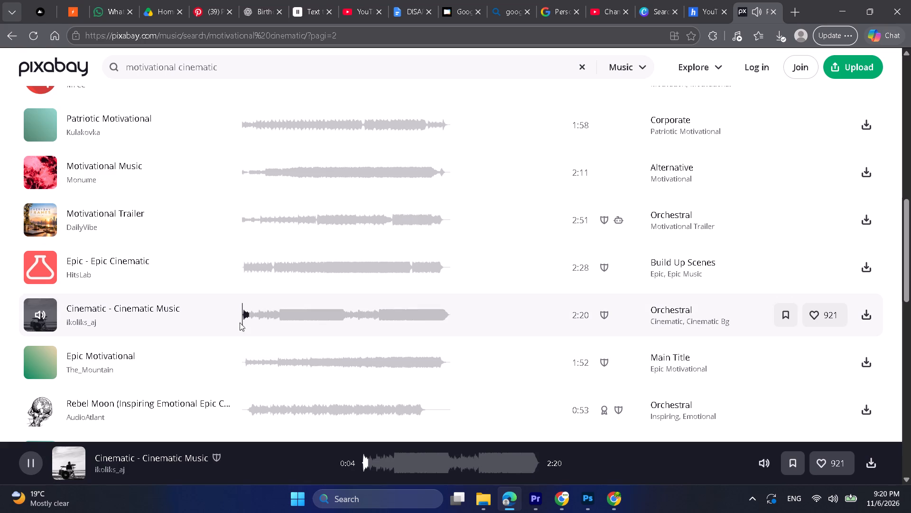
click(44, 315)
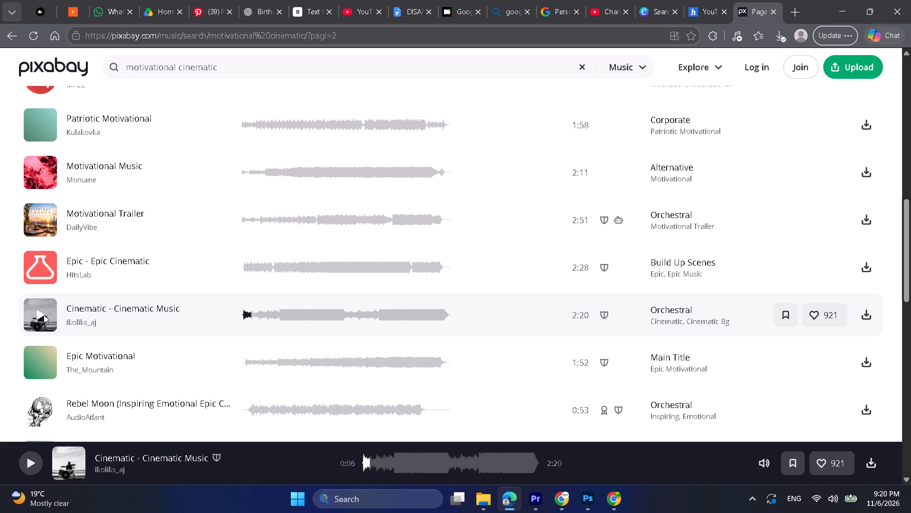
click(40, 362)
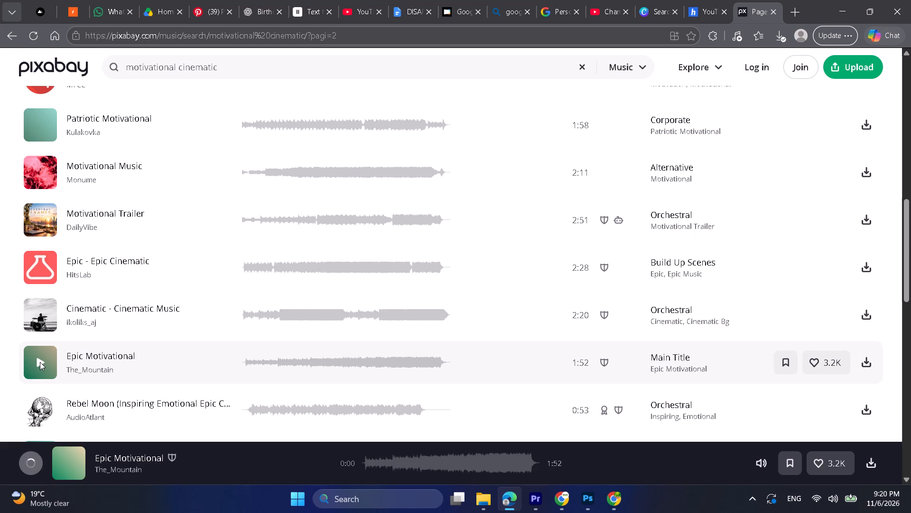
click(40, 362)
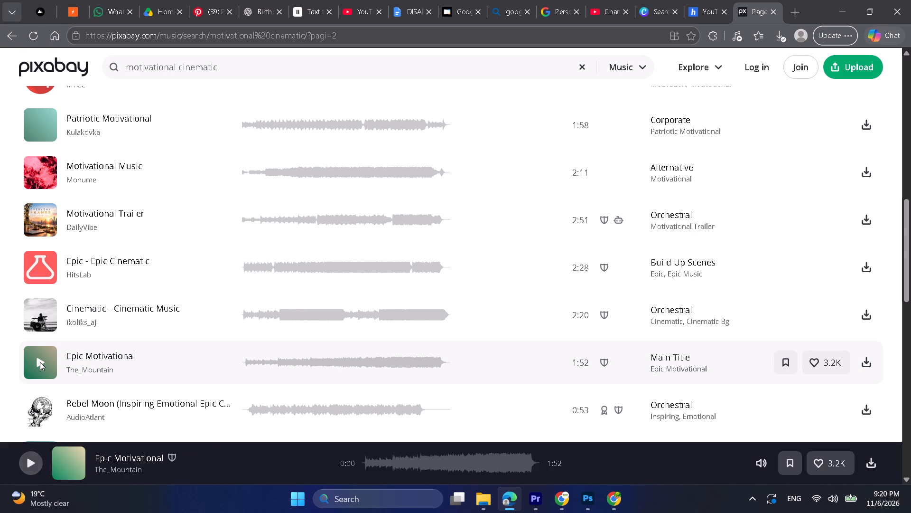
Preview The_Mountain's "Epic Cinematic" (1:45), skip ahead to about 0:11, download the track and dismiss the thank-you dialog.
scroll(61, 383, down, 2)
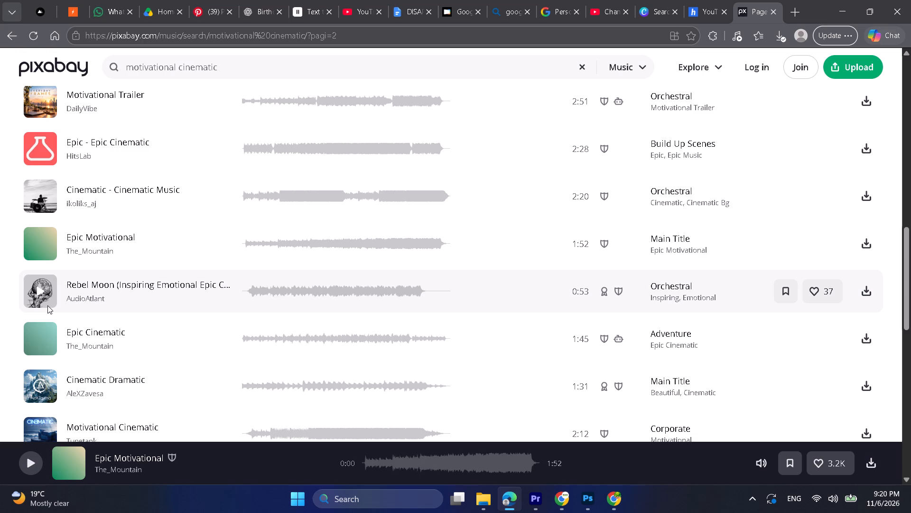
click(38, 341)
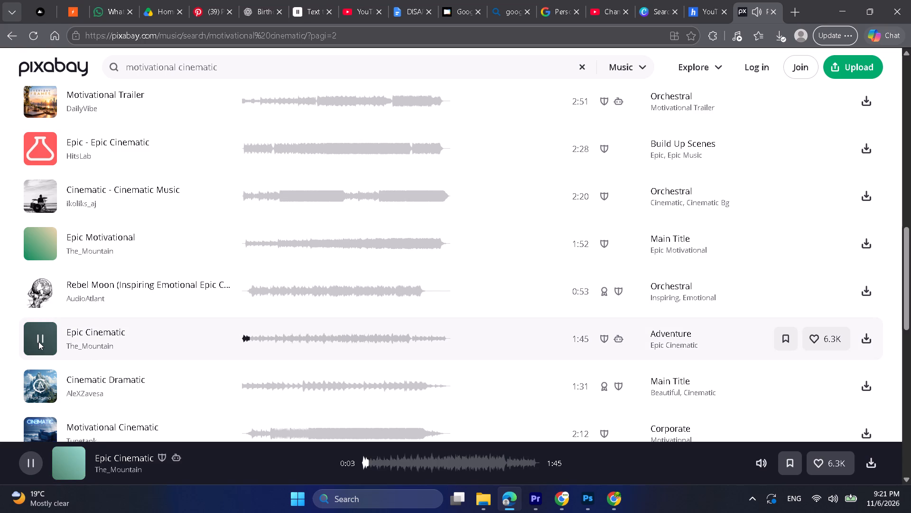
scroll(38, 342, down, 1)
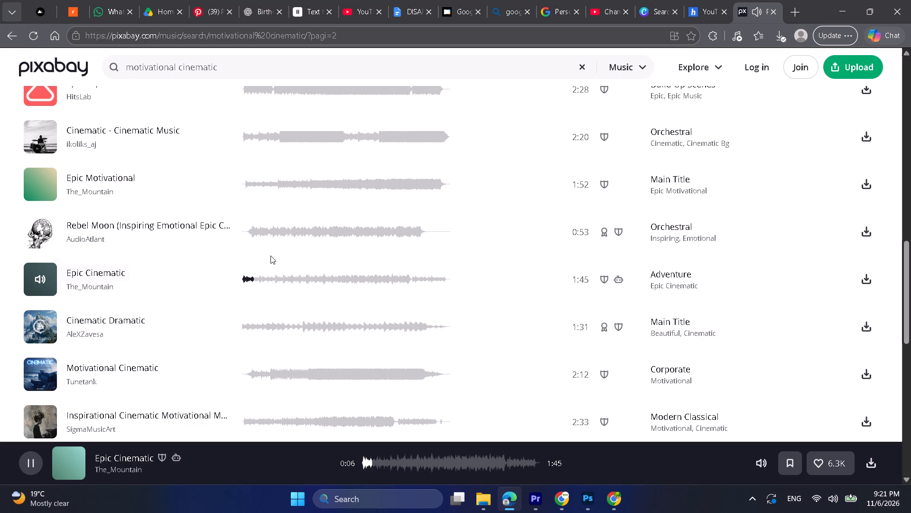
click(265, 285)
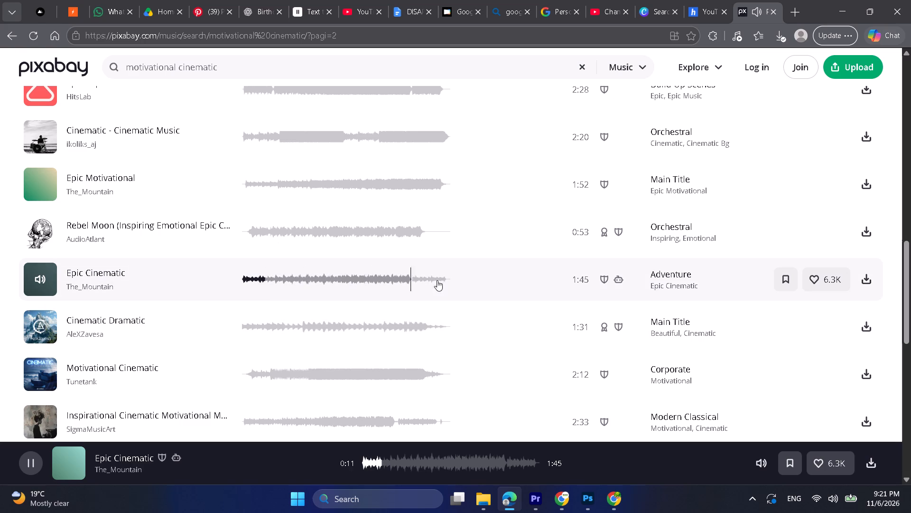
click(864, 284)
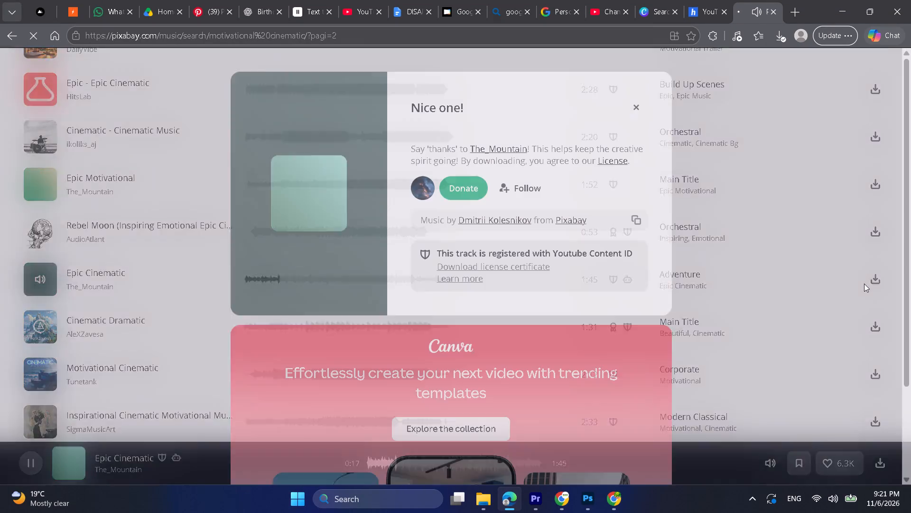
click(557, 99)
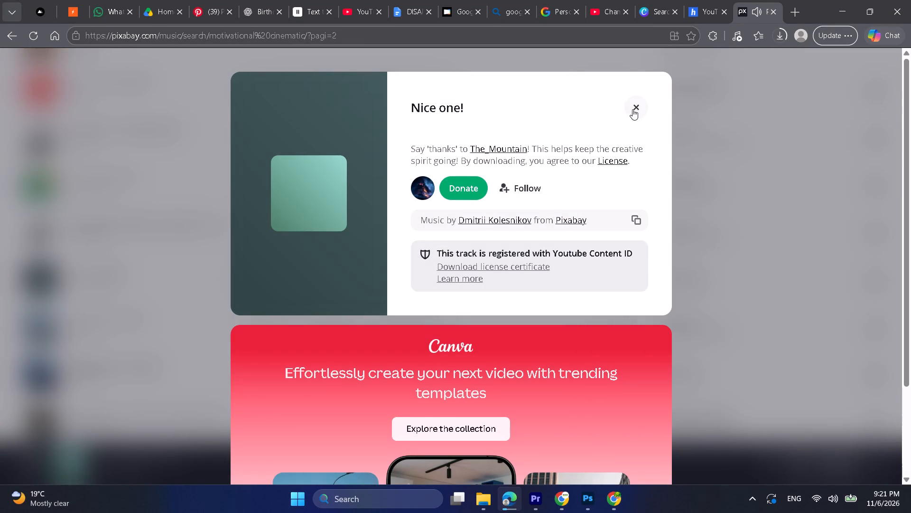
click(634, 109)
Preview Tunetank's "Motivational Cinematic" and SigmaMusicArt's "Inspirational Cinematic Motivational Music", skipping ahead in each and pausing the last one.
scroll(349, 239, down, 2)
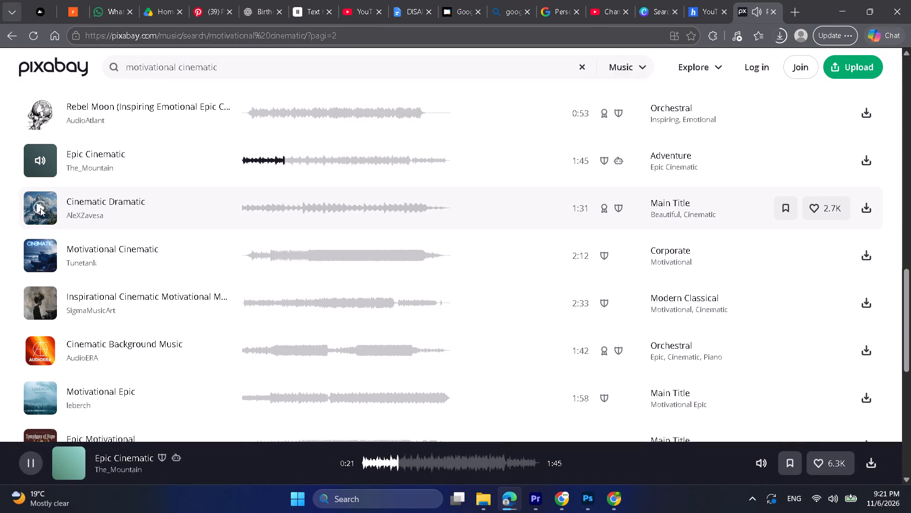
click(39, 258)
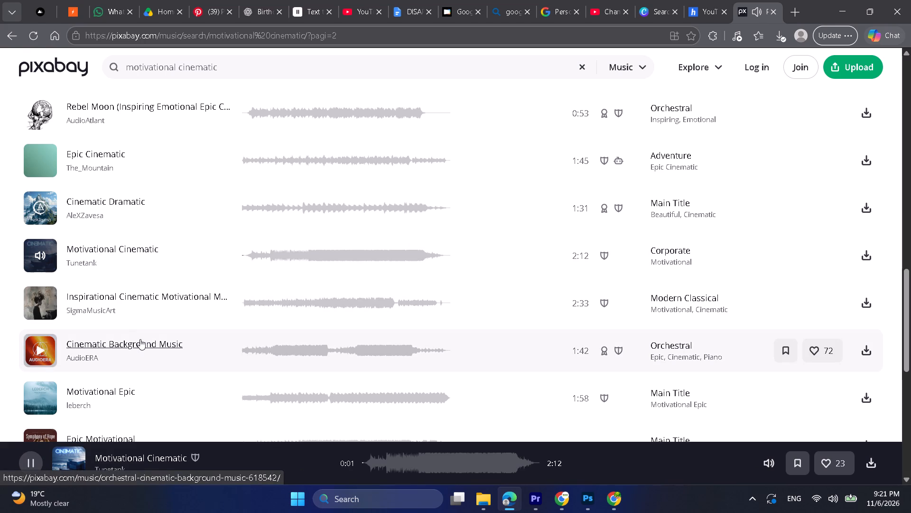
click(259, 262)
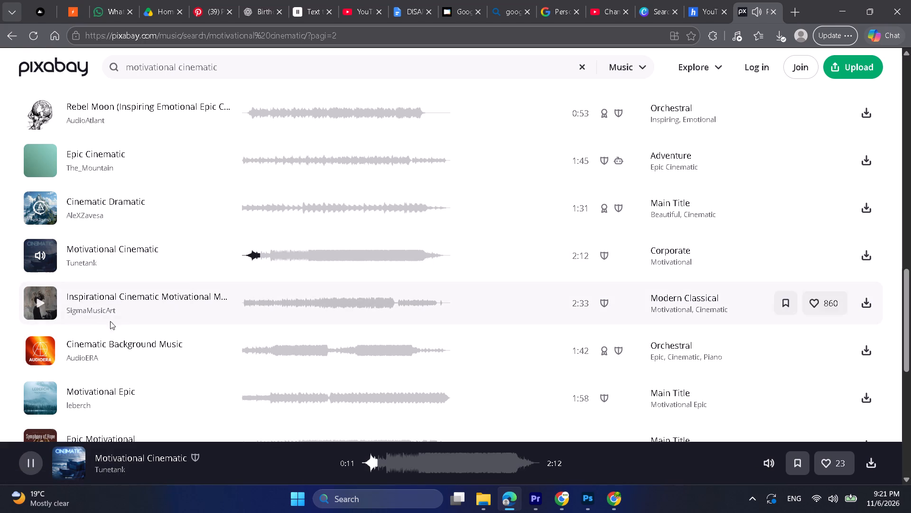
click(39, 306)
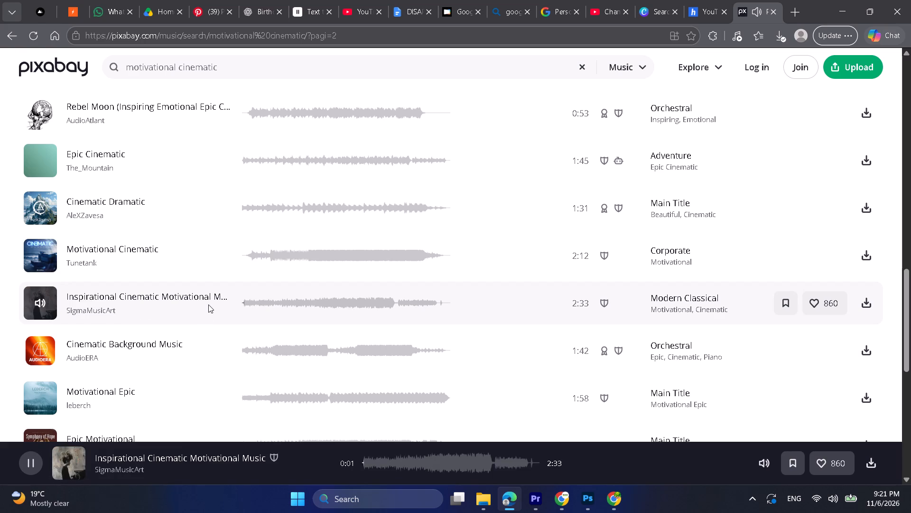
click(257, 297)
click(35, 303)
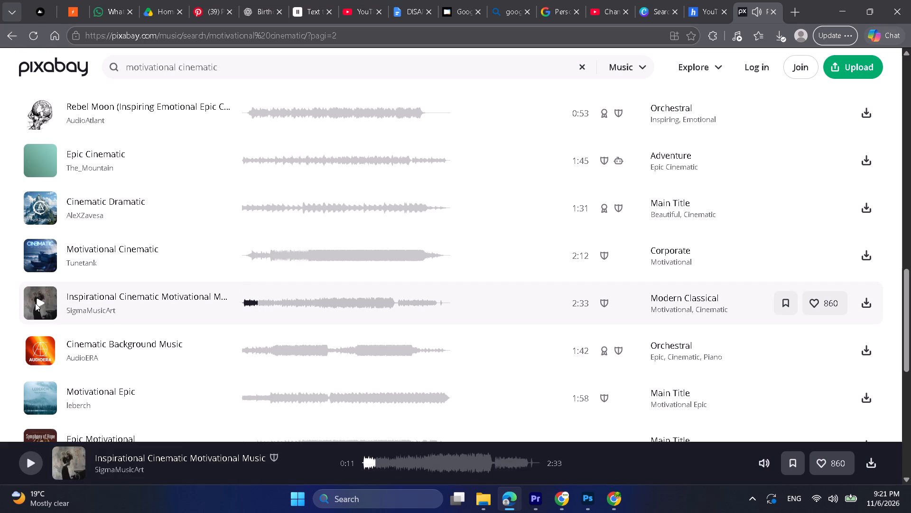
click(35, 303)
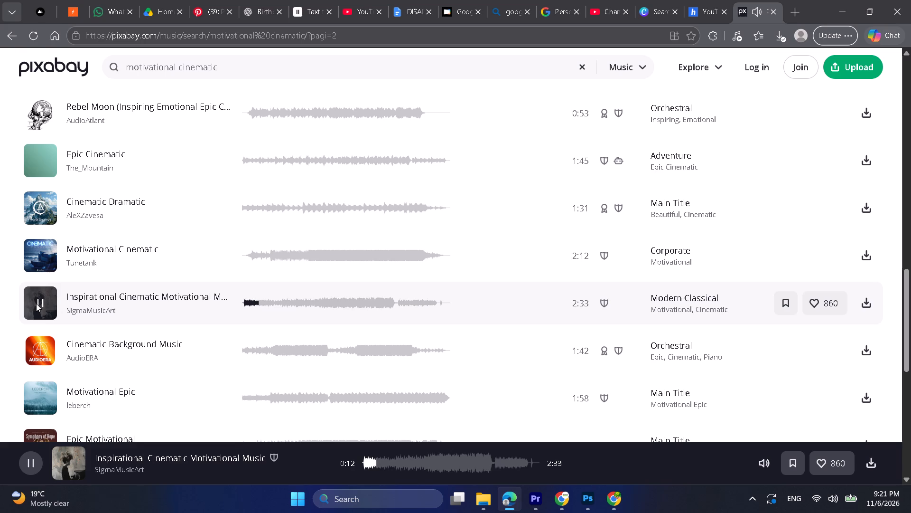
click(41, 305)
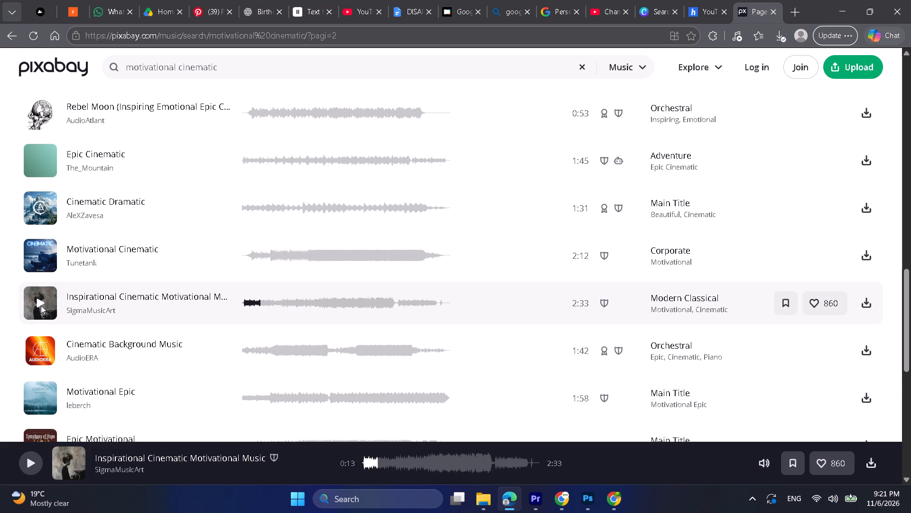
Switch to Premiere and examine the full span of the voice-over clips on track A1 of sequence 01.
click(536, 501)
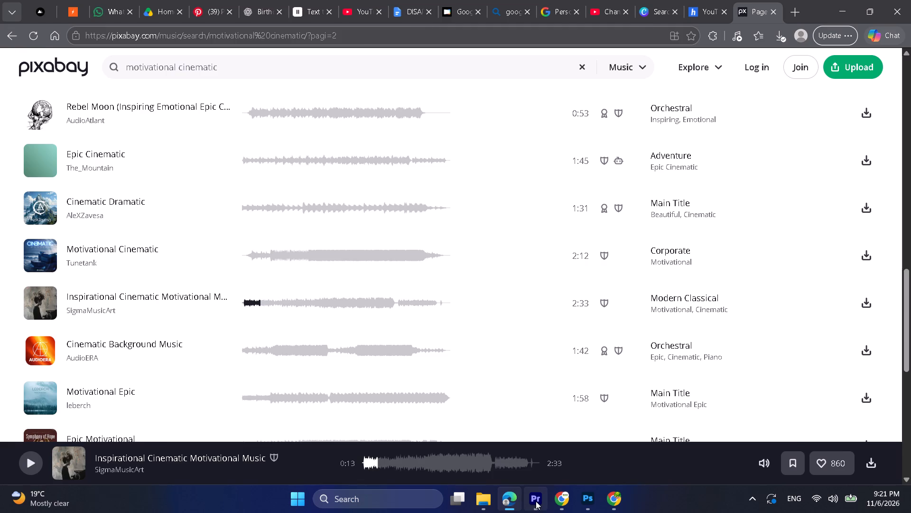
ctrl+alt+scroll(464, 445, up, 2)
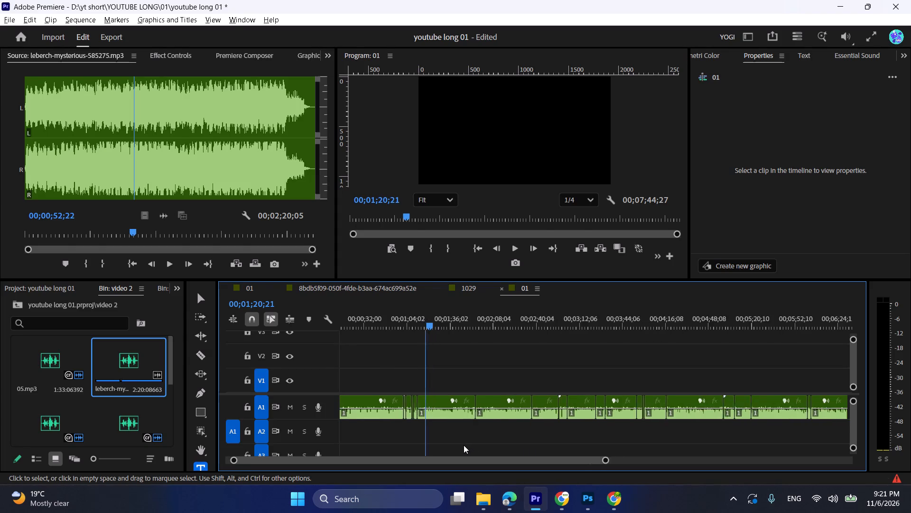
ctrl+alt+scroll(464, 445, up, 1)
ctrl+alt+scroll(464, 445, down, 9)
ctrl+alt+scroll(464, 445, up, 8)
ctrl+alt+scroll(464, 445, down, 10)
alt+scroll(464, 445, right, 1)
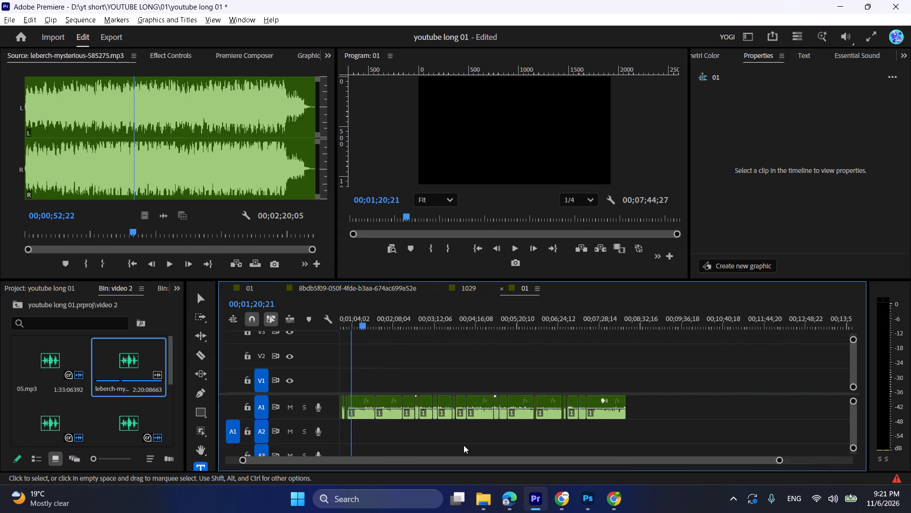
alt+scroll(464, 445, right, 1)
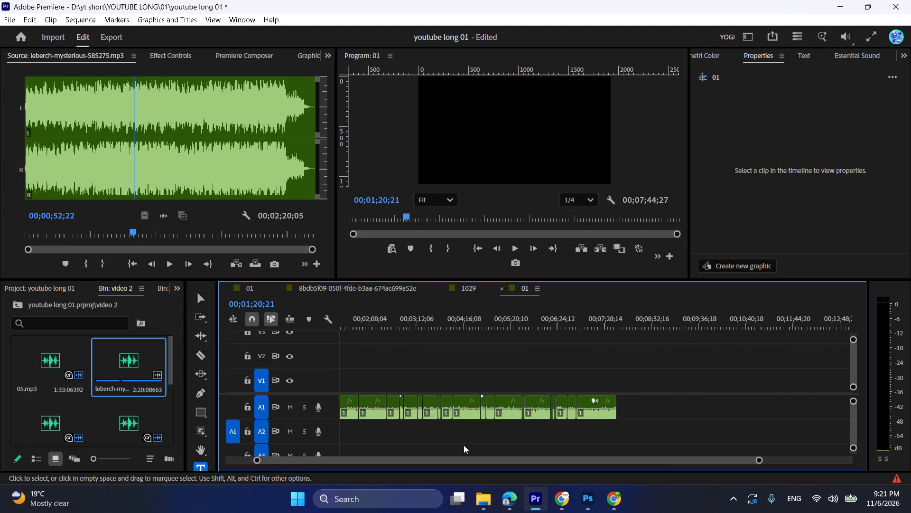
alt+scroll(464, 445, right, 1)
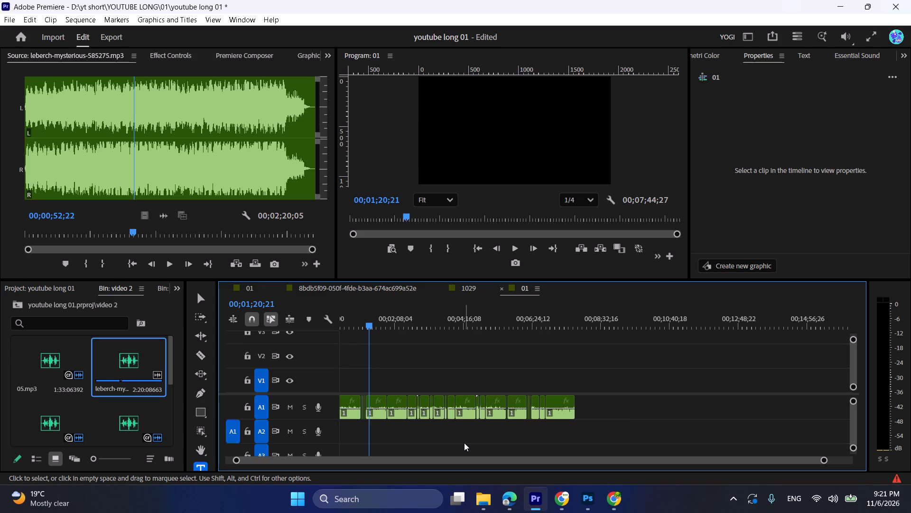
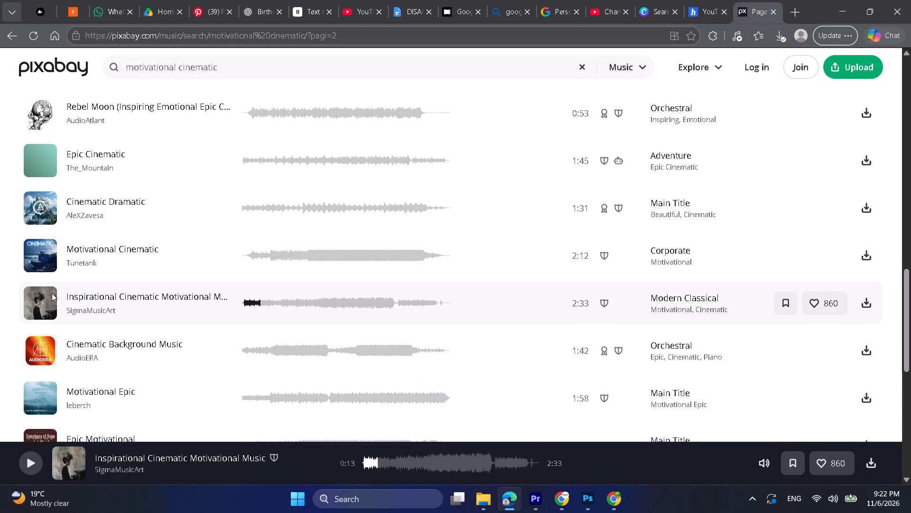
Resume SigmaMusicArt's "Inspirational Cinematic Motivational Music" briefly, then preview AudioERA's "Cinematic Background Music", skipping ahead to about 0:20.
click(32, 305)
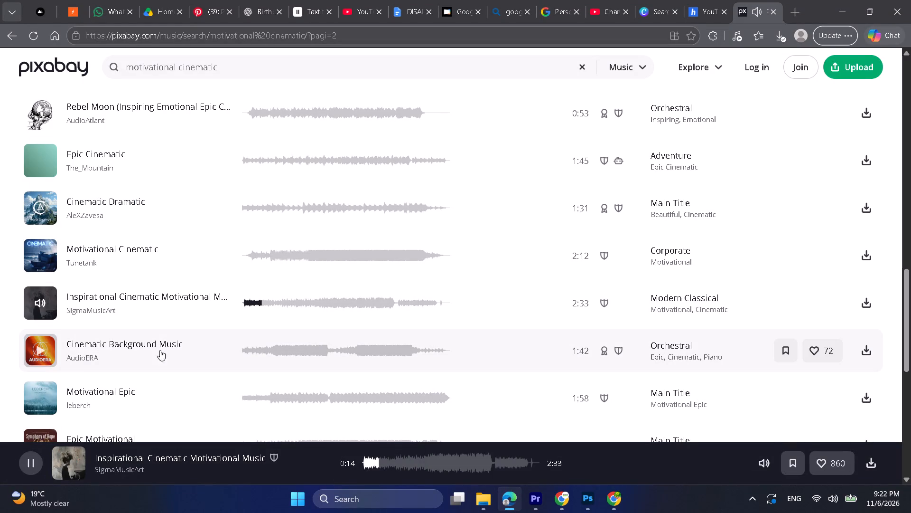
click(41, 350)
scroll(41, 350, down, 1)
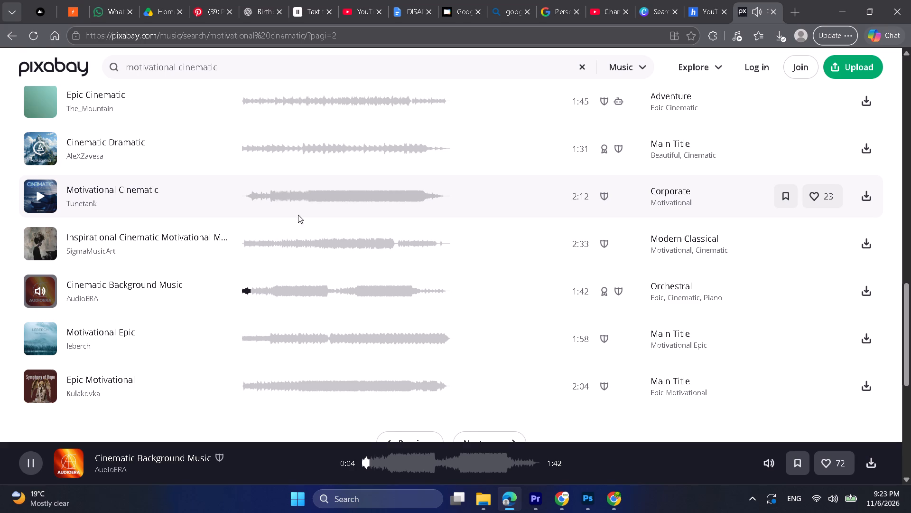
click(266, 287)
click(283, 288)
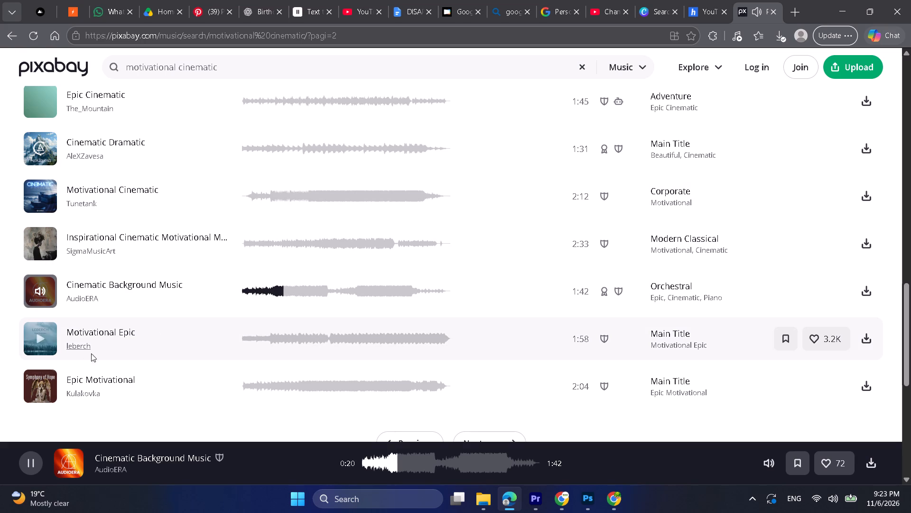
Preview leberch's "Motivational Epic", skipping ahead to about 0:35, and start Kulakovka's "Epic Motivational" (2:04).
click(39, 339)
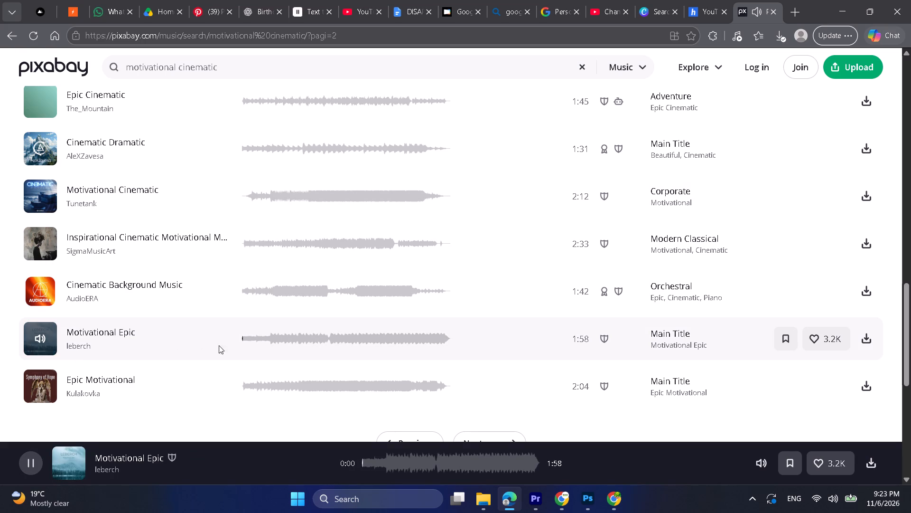
click(265, 346)
click(302, 347)
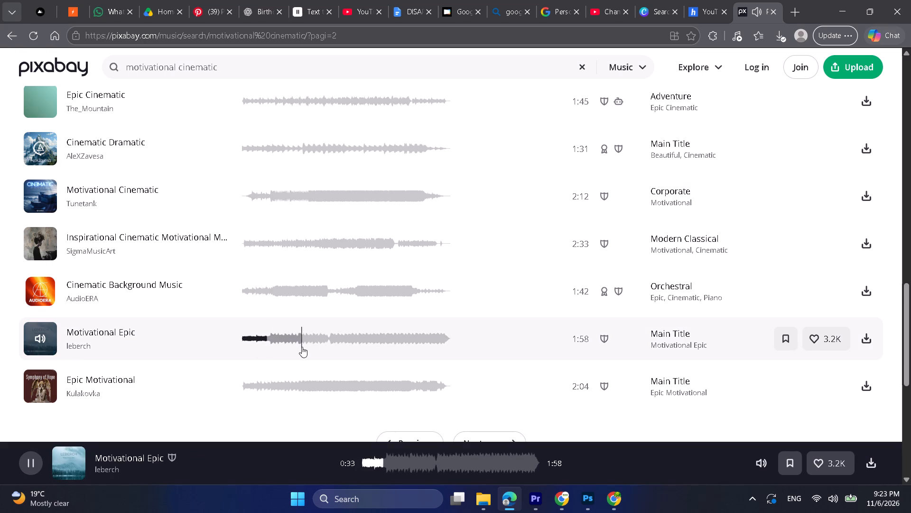
click(41, 384)
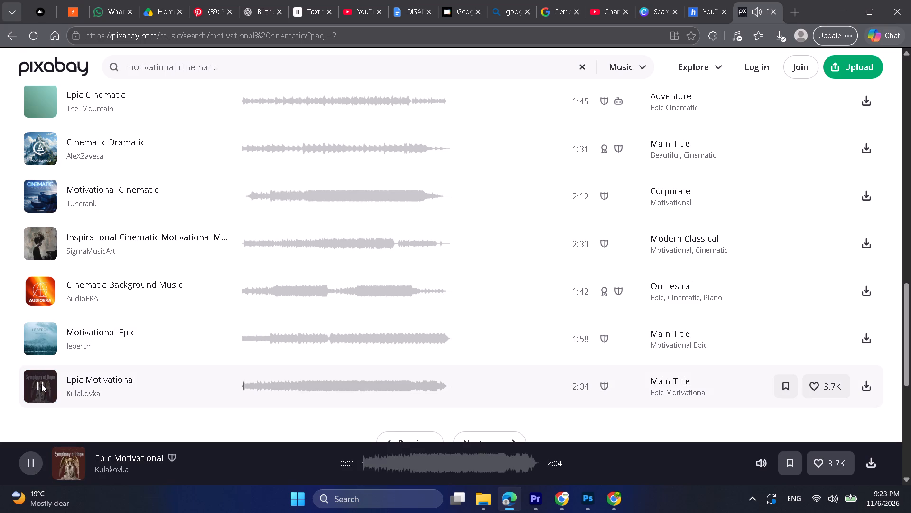
Go to page 3 of the music results, pause Kulakovka's "Epic Motivational", and briefly preview ARPMedia's "Motivational", pausing it.
scroll(36, 382, down, 2)
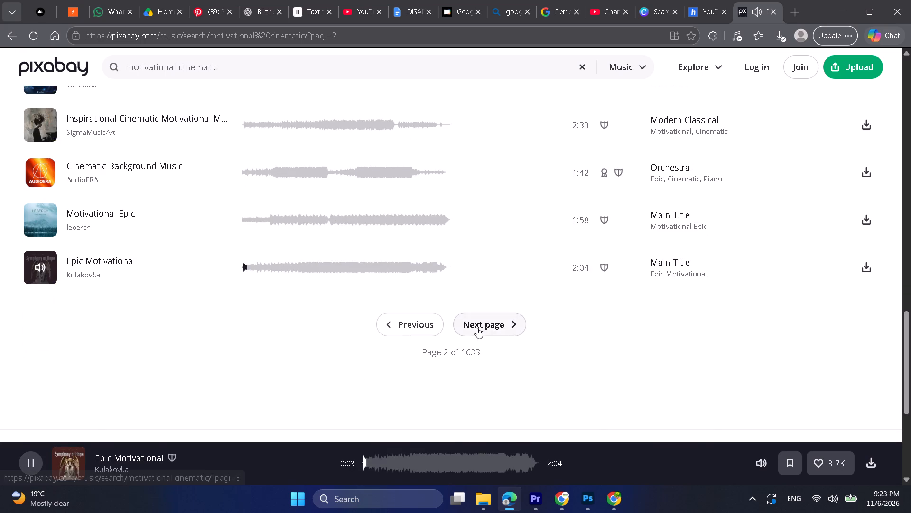
click(477, 328)
scroll(460, 315, down, 2)
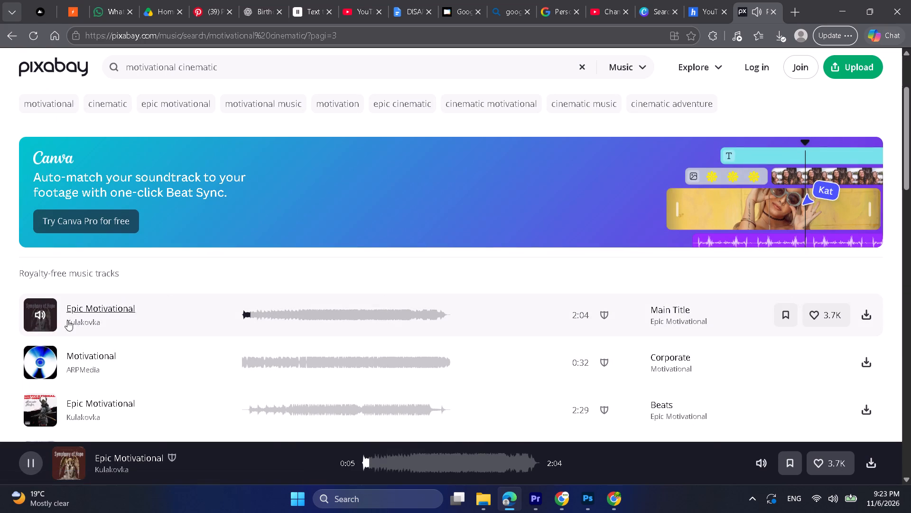
click(41, 315)
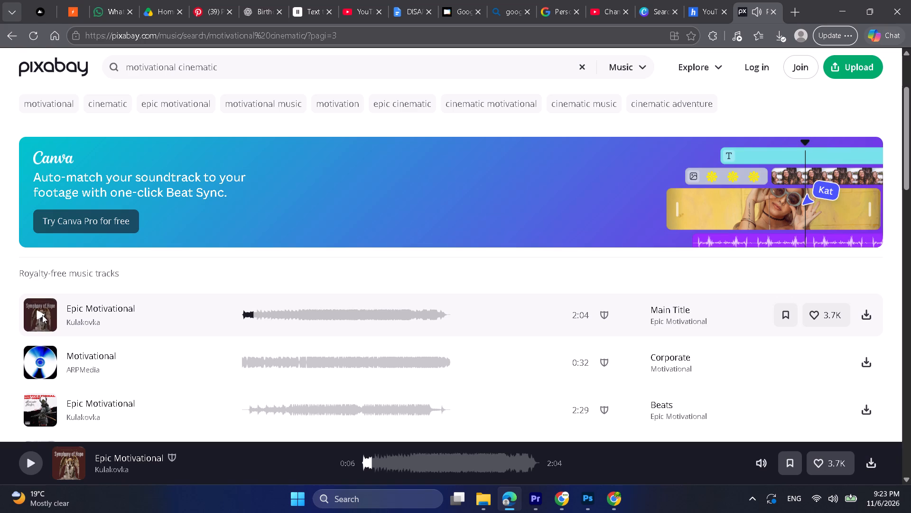
click(42, 362)
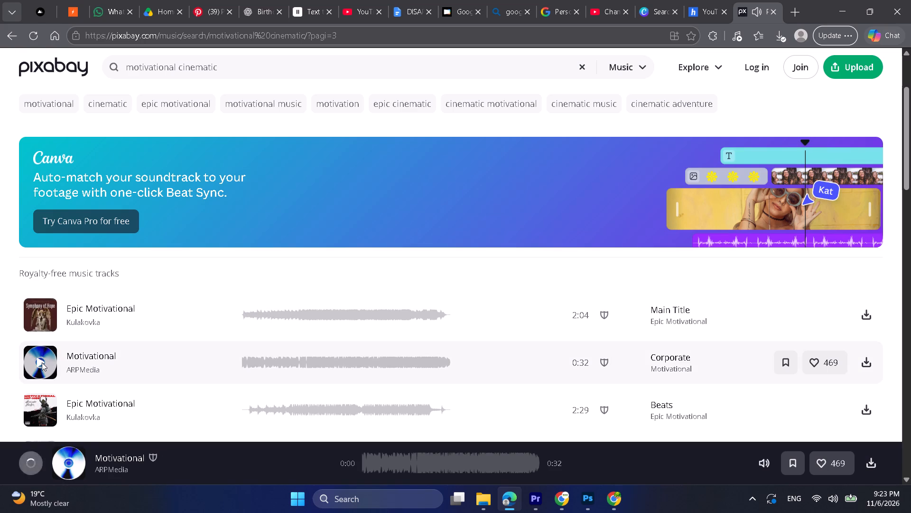
click(42, 362)
Preview ikoliks_aj's "Motivational - Motivational Music", skipping ahead to about 0:29, and The_Mountain's "Emotional Motivational", pausing the last one.
scroll(42, 362, down, 1)
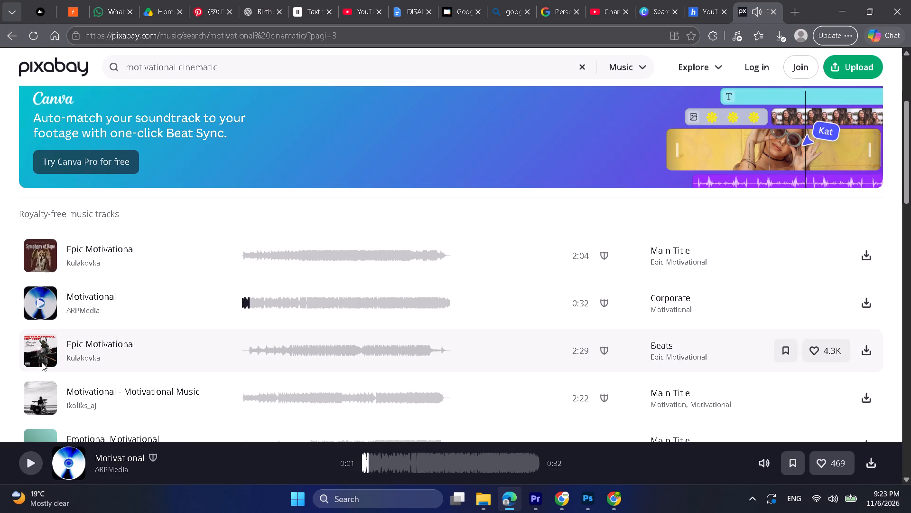
scroll(42, 362, down, 1)
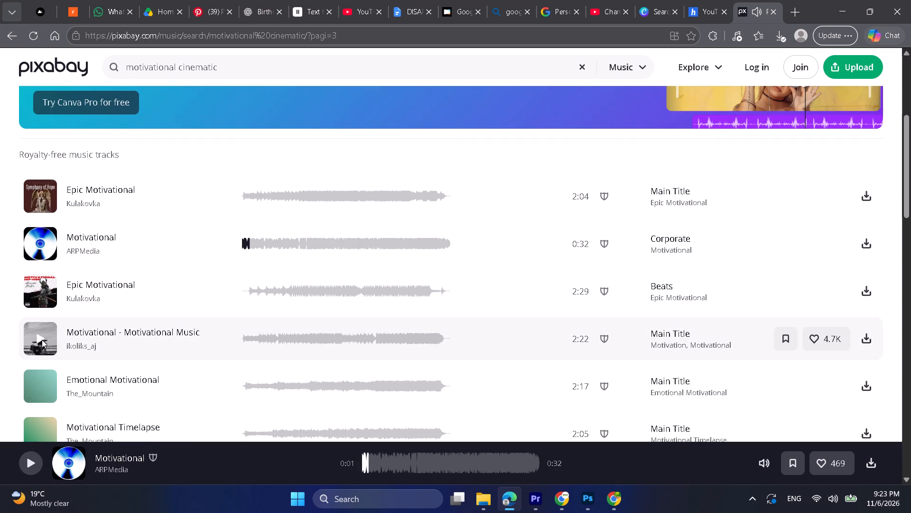
click(42, 340)
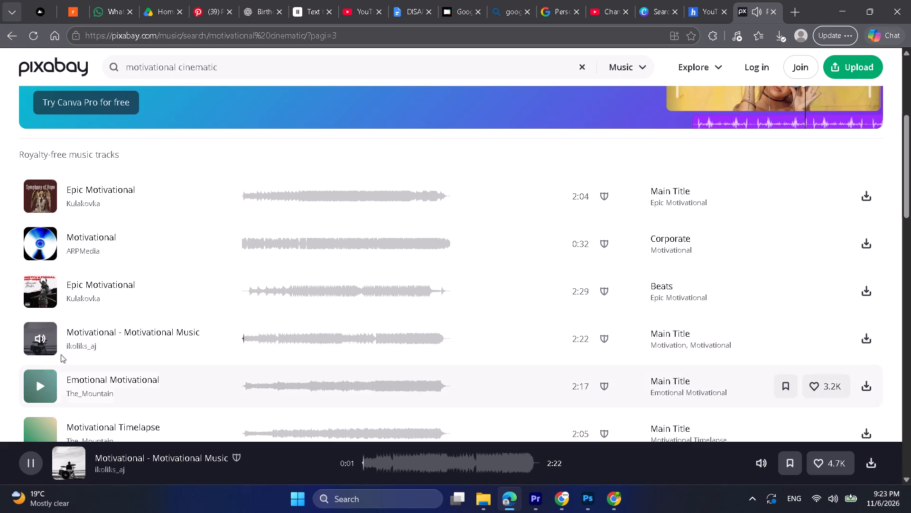
click(285, 346)
scroll(197, 328, down, 1)
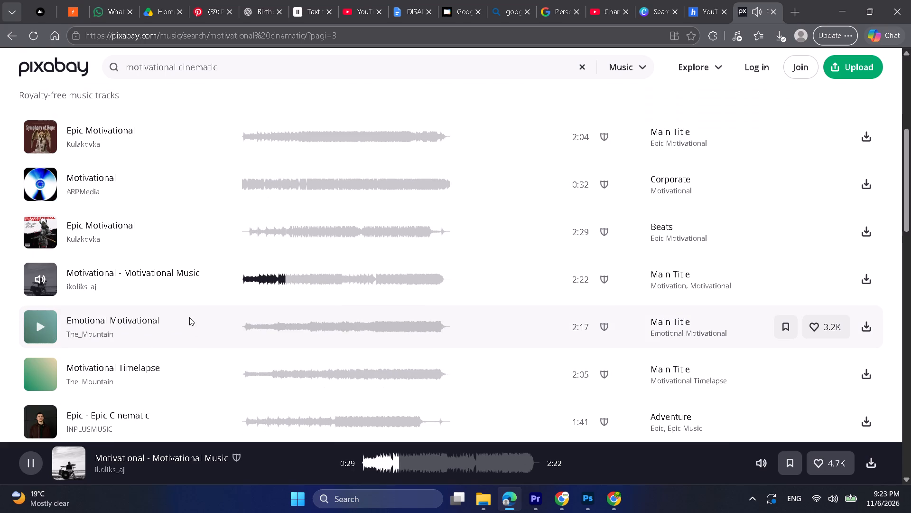
click(41, 327)
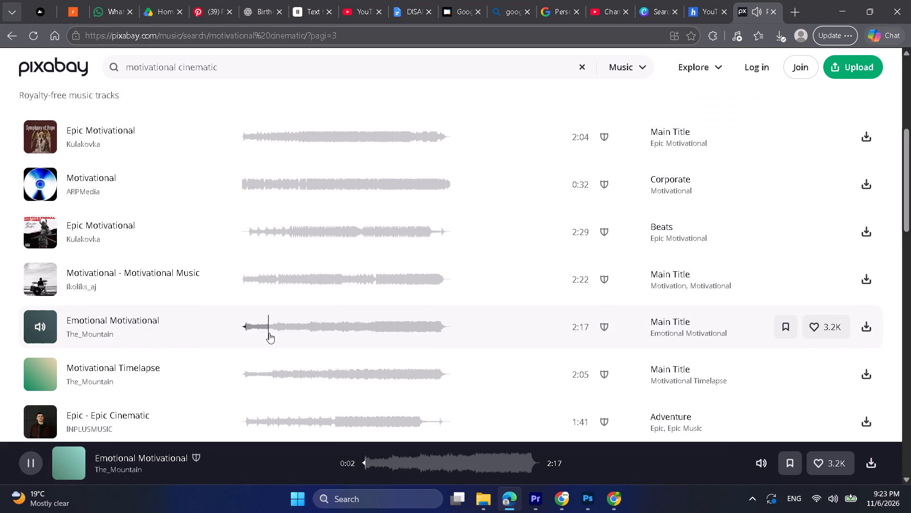
click(41, 323)
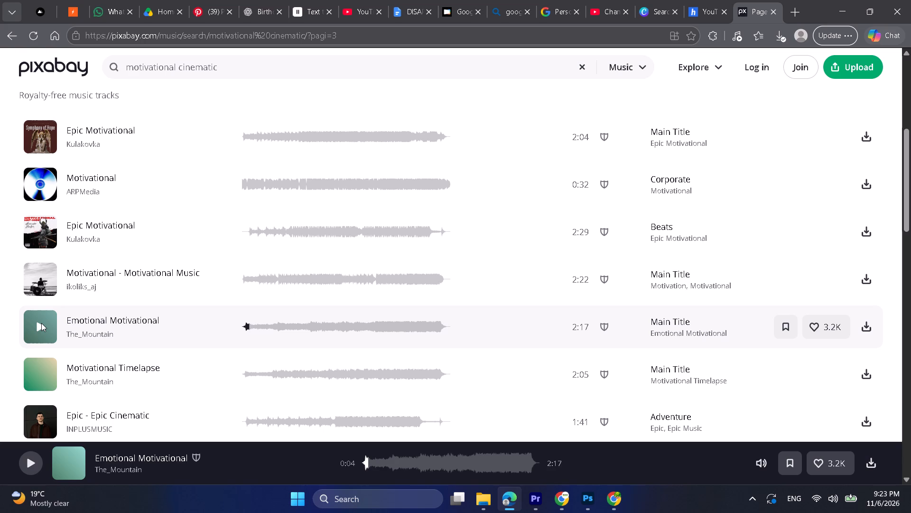
scroll(145, 190, down, 1)
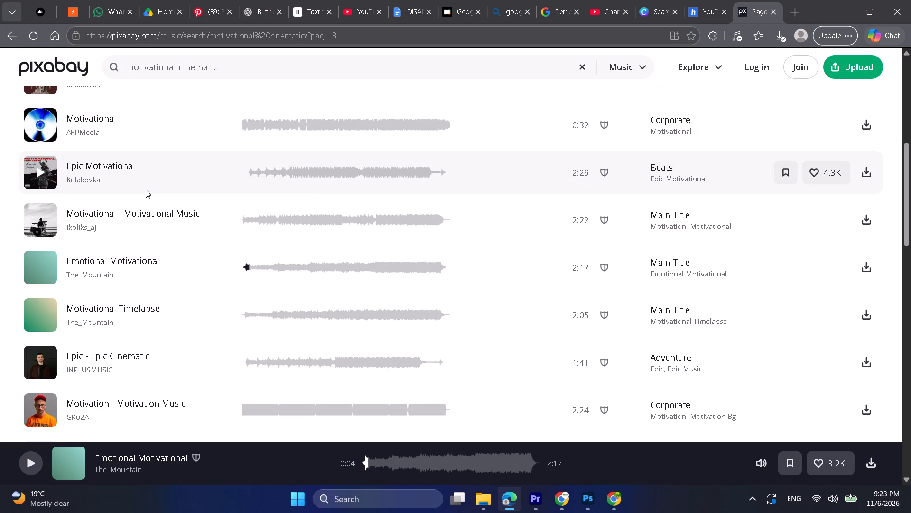
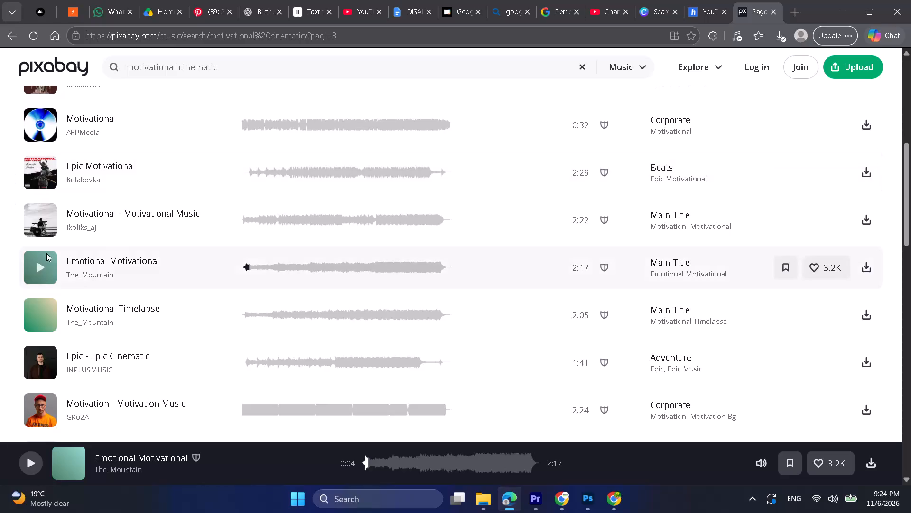
Resume The_Mountain's "Emotional Motivational" and sample it at about 0:35 and further into the track.
click(37, 268)
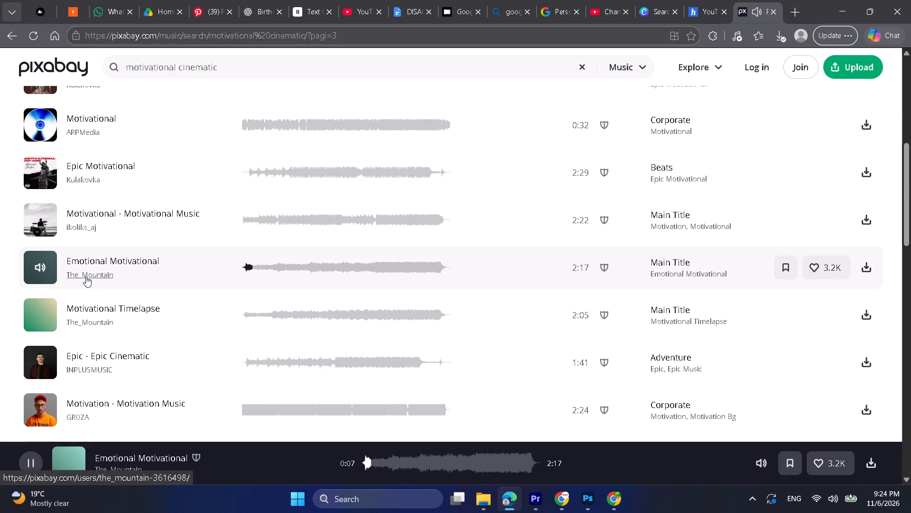
click(293, 266)
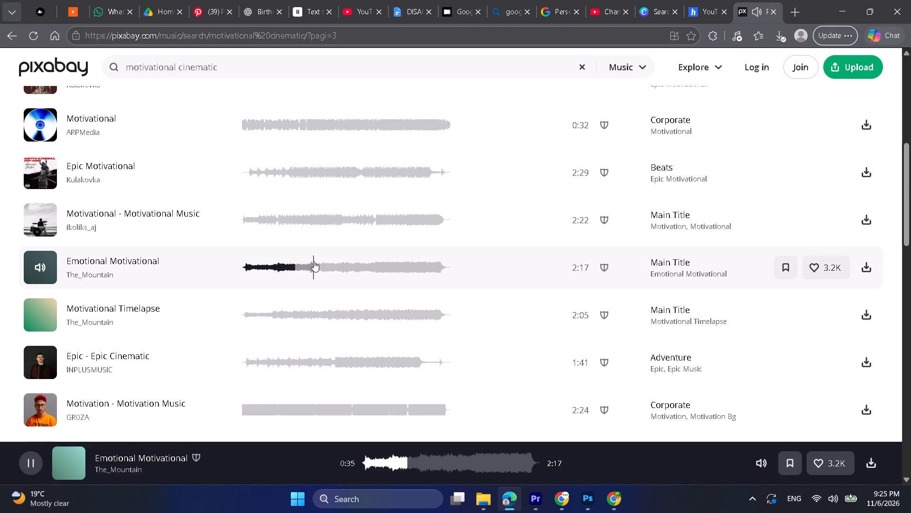
click(314, 261)
Preview The_Mountain's "Motivational Timelapse" at about 0:16 and 0:52, download it, and dismiss the thank-you dialog.
click(42, 318)
scroll(135, 304, down, 1)
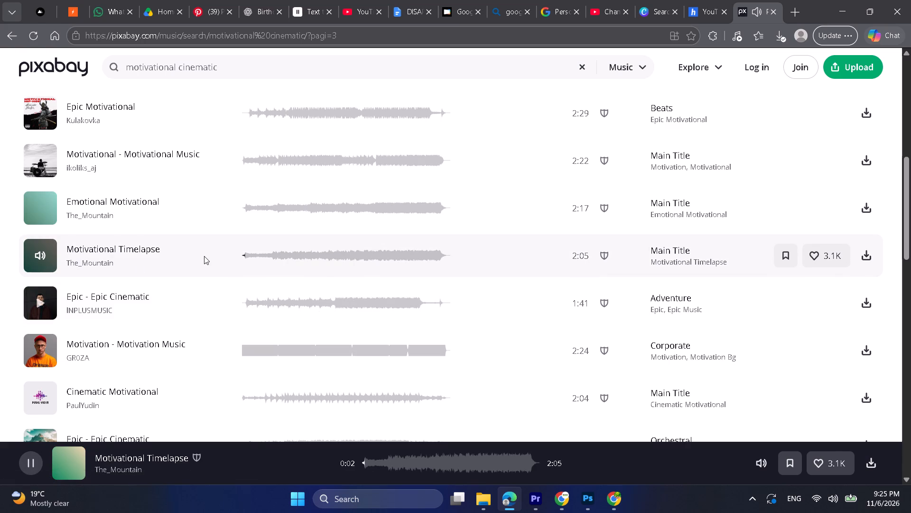
click(268, 251)
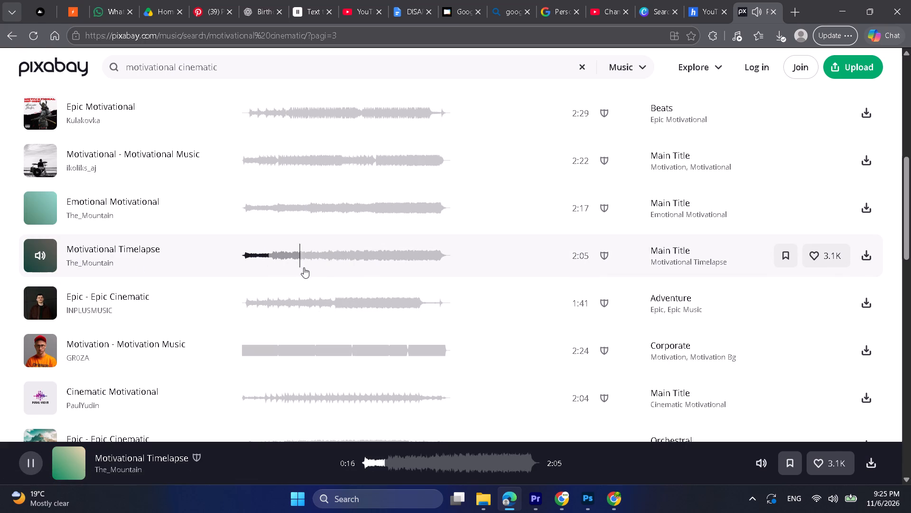
click(327, 260)
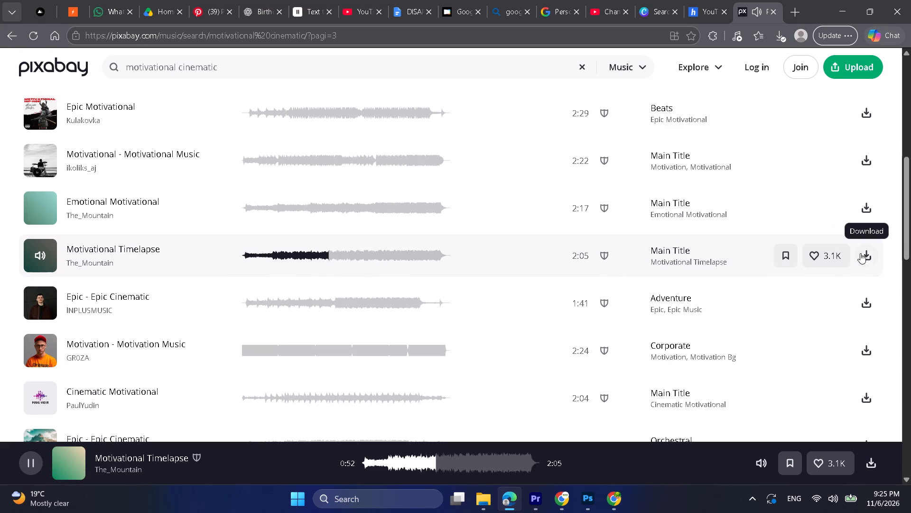
click(866, 254)
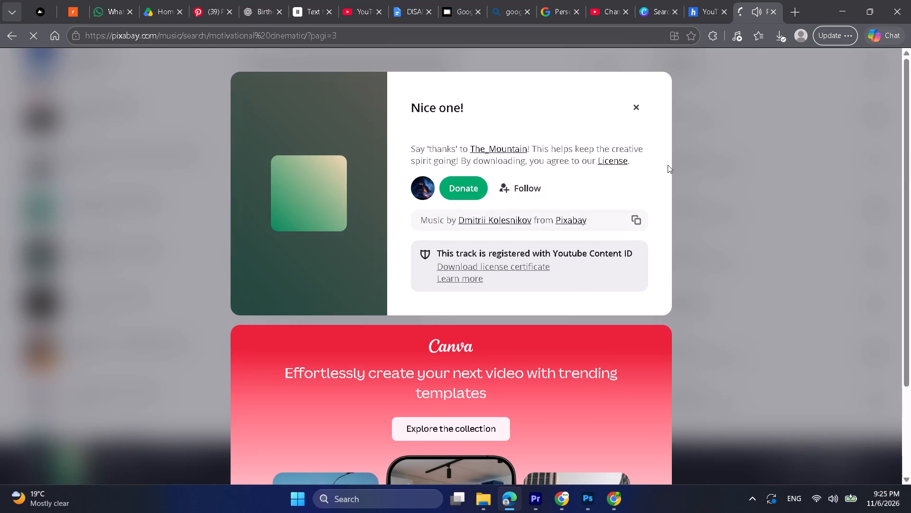
click(636, 110)
click(557, 110)
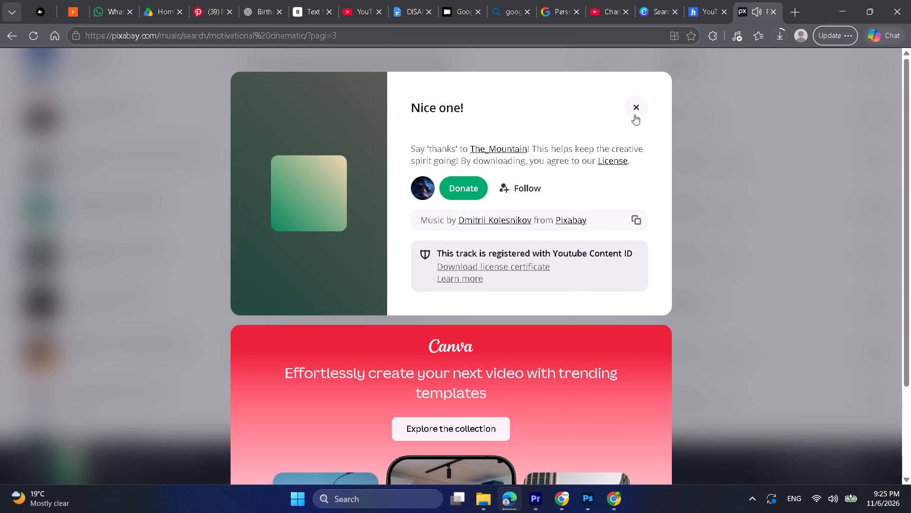
click(634, 114)
Start INPLUSMUSIC's "Epic - Epic Cinematic", pause it, and close the Media Player window playing the downloaded track.
click(35, 303)
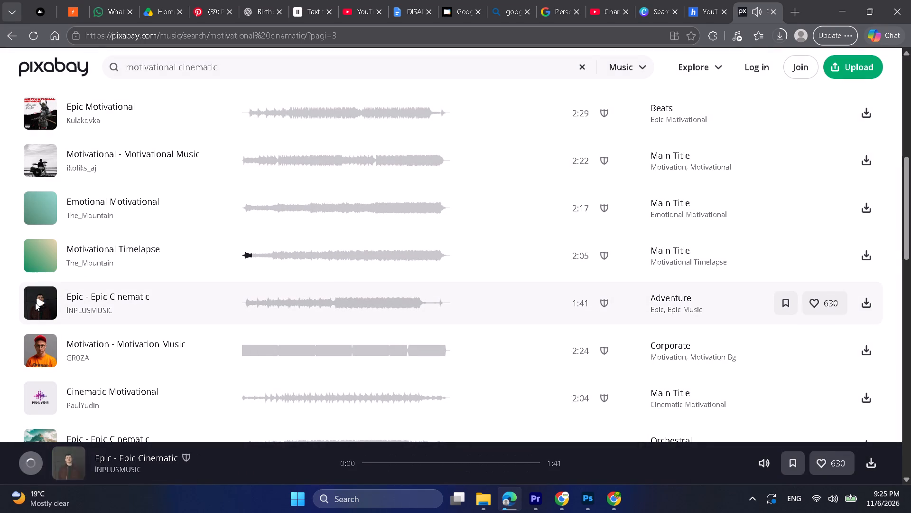
click(40, 304)
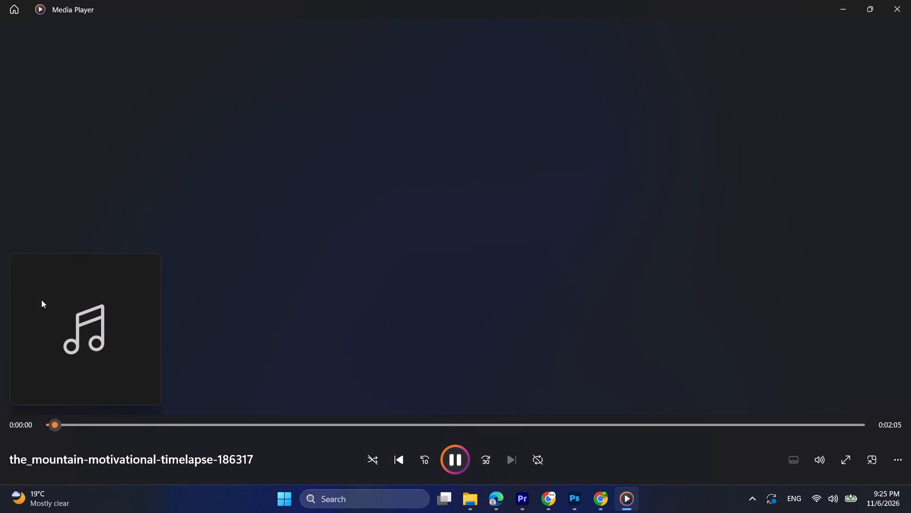
click(910, 0)
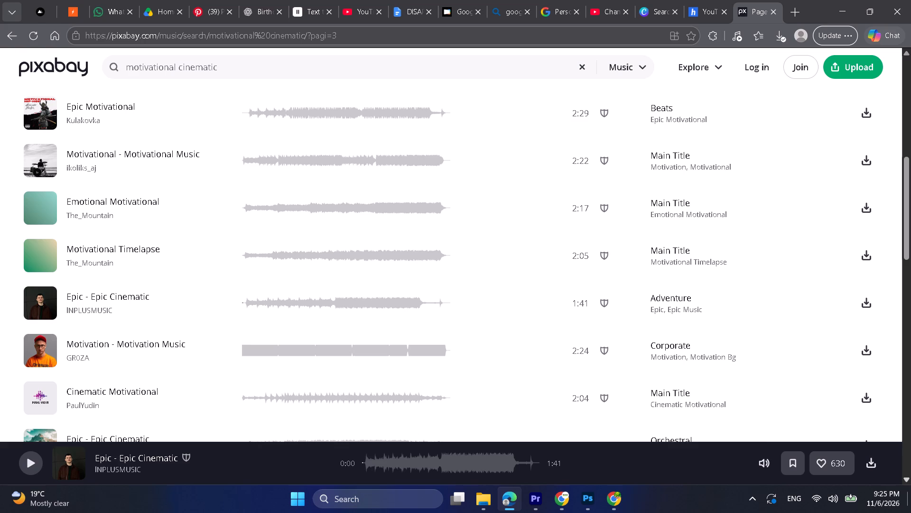
Preview The_Mountain's "Emotional Motivational" again, skipping ahead to about 0:17, 0:43 and 1:09.
click(39, 205)
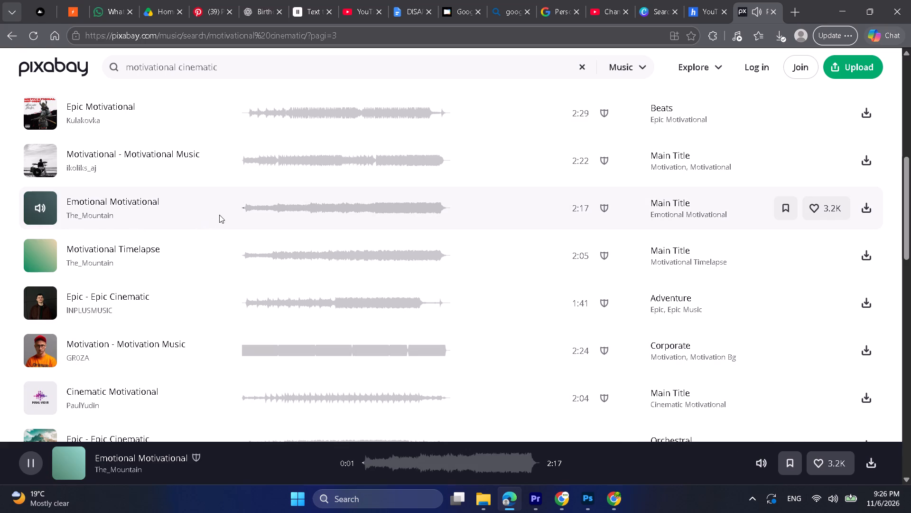
click(268, 211)
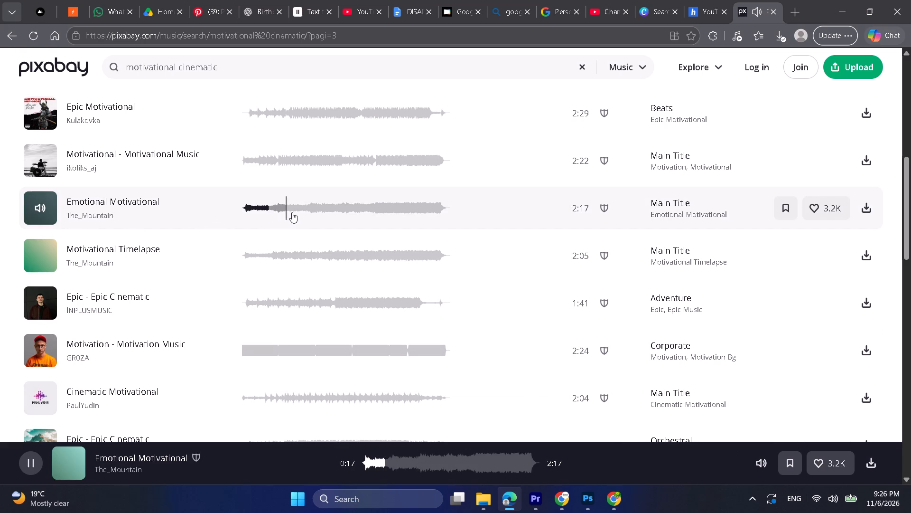
click(307, 207)
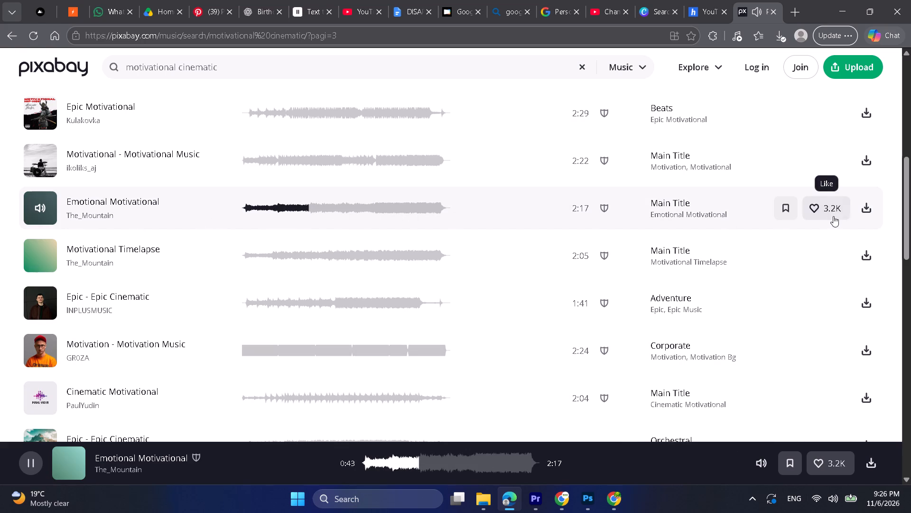
click(342, 208)
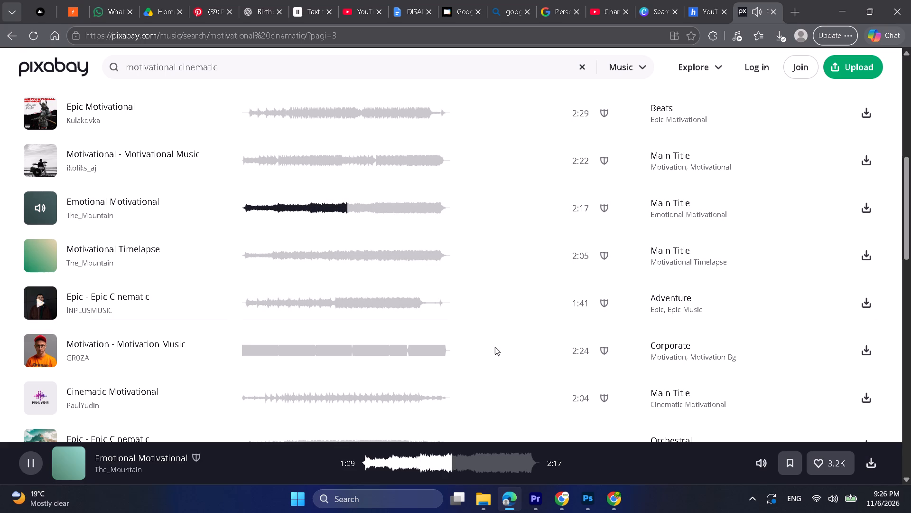
Check the Downloads folder for the downloaded "Motivational Timelapse" file, refreshing the listing, and return to the music results.
click(479, 501)
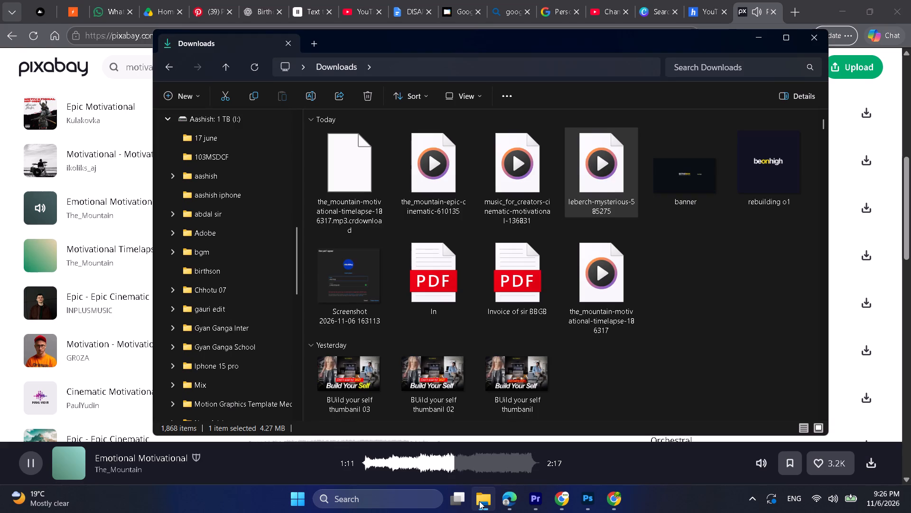
click(248, 68)
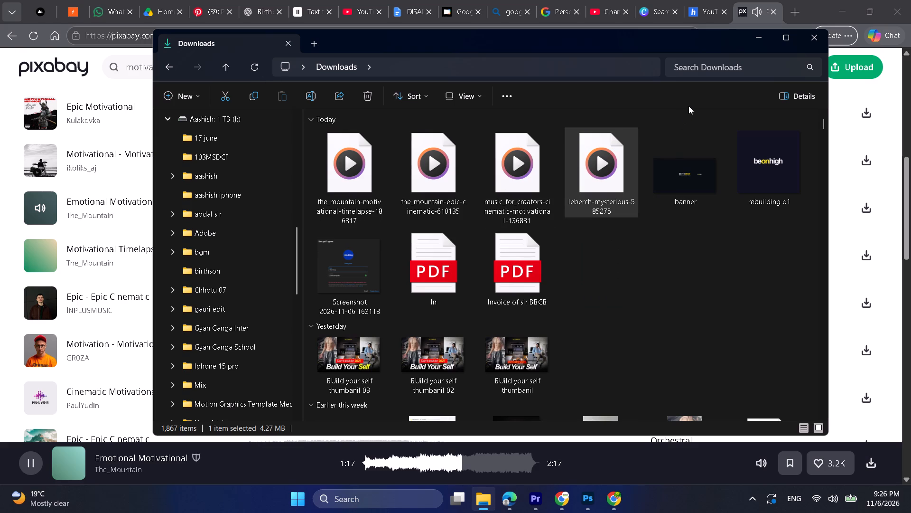
click(758, 45)
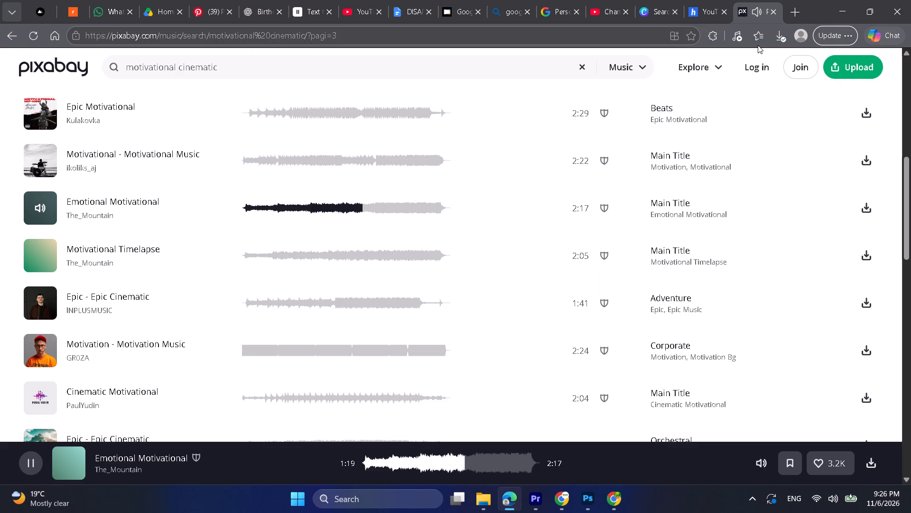
Look through the page 3 music results and preview GR0ZA's "Motivation - Motivation Music".
scroll(392, 196, up, 1)
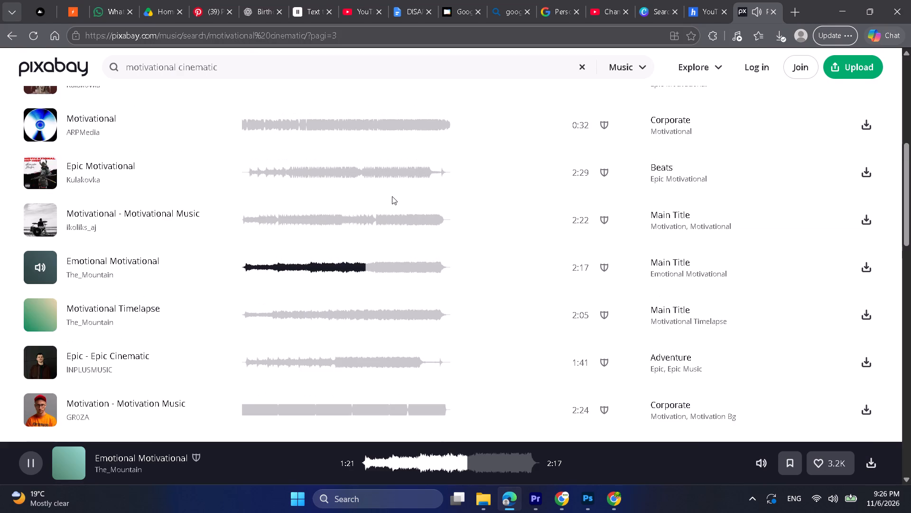
scroll(392, 196, up, 2)
scroll(391, 198, down, 4)
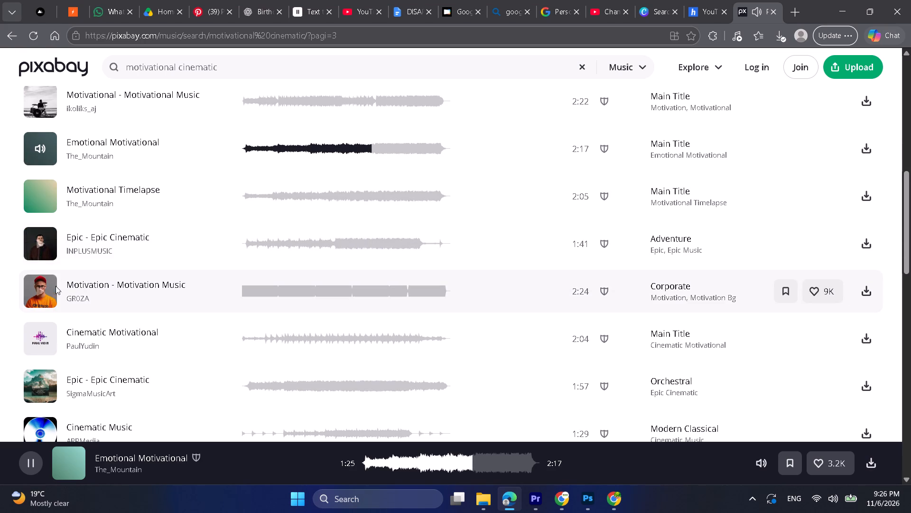
click(37, 292)
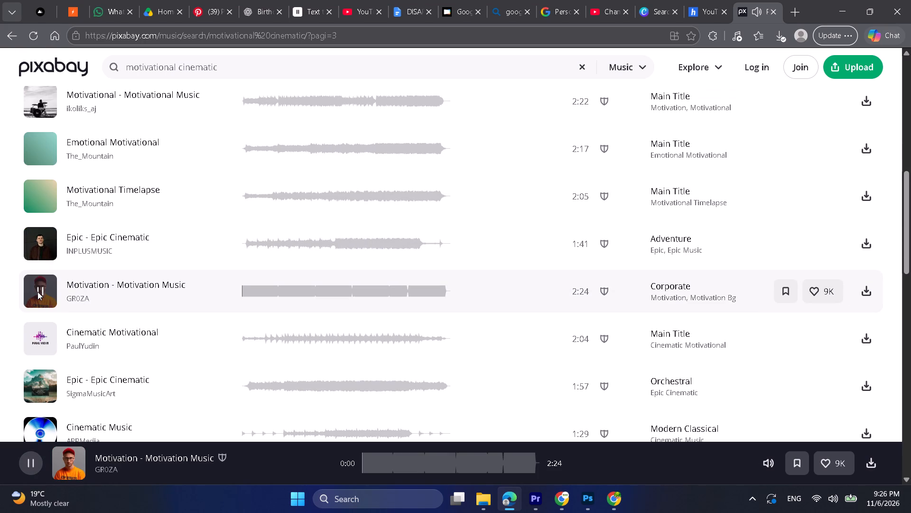
Preview SigmaMusicArt's "Epic - Epic Cinematic", skipping ahead to about 0:08 and 0:28, then pausing and resuming it.
scroll(37, 292, down, 2)
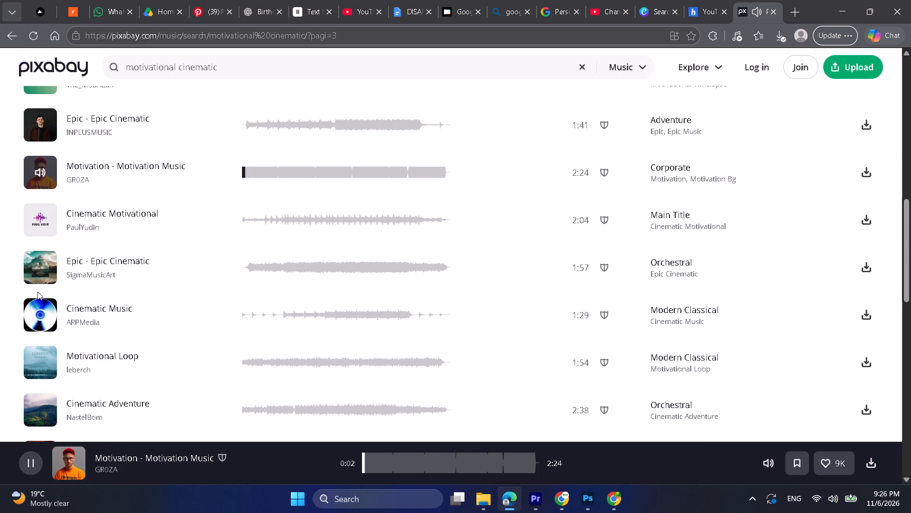
click(43, 269)
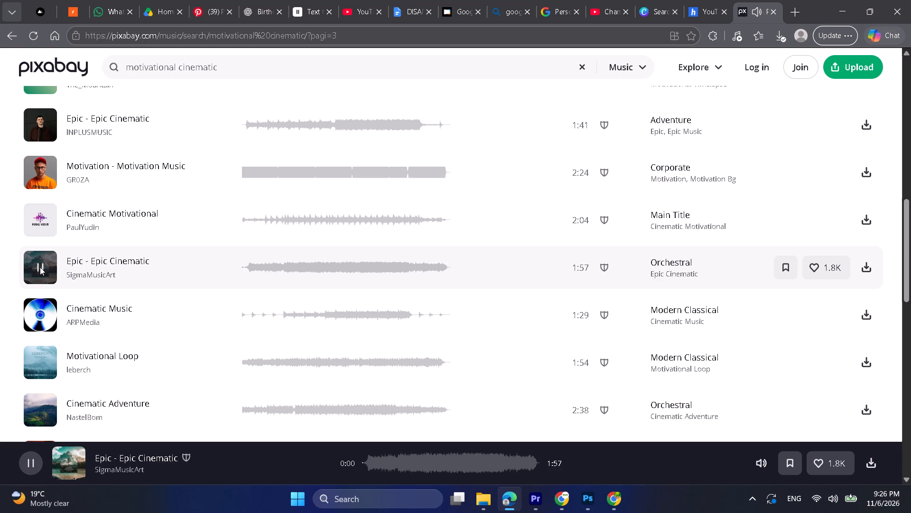
click(257, 272)
click(291, 268)
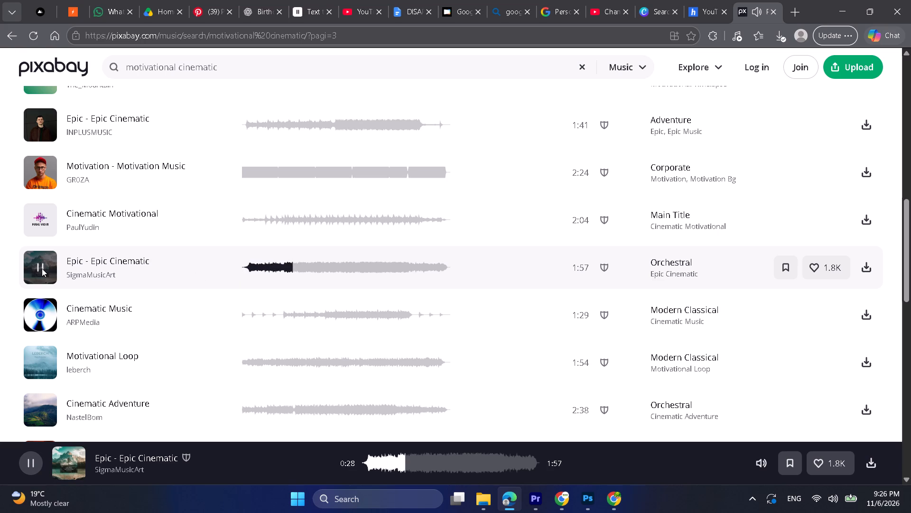
click(42, 268)
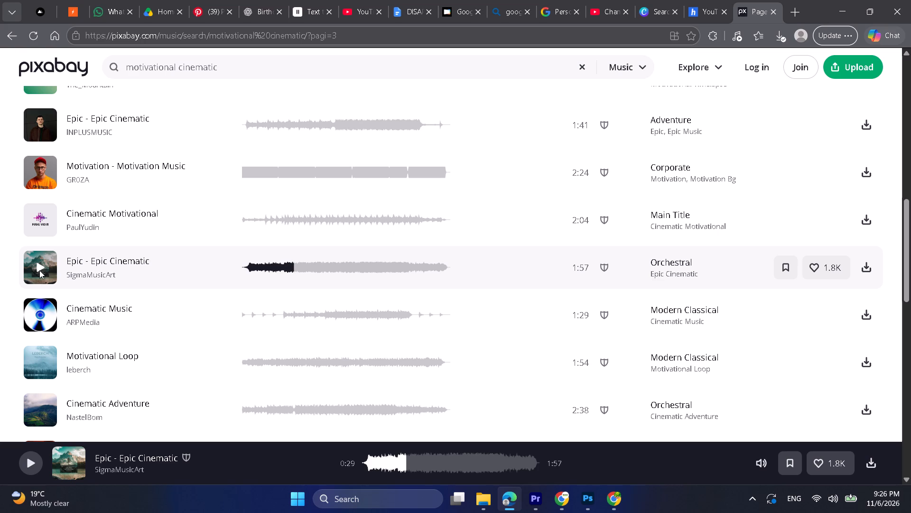
click(39, 270)
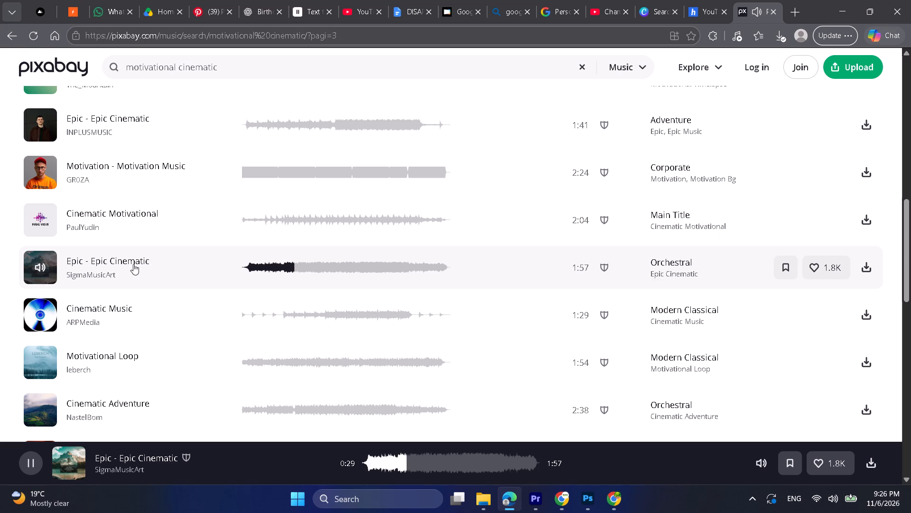
Preview leberch's "Motivational Loop", pausing it, and NastelBom's "Cinematic Adventure", skipping ahead to about 0:20.
click(35, 365)
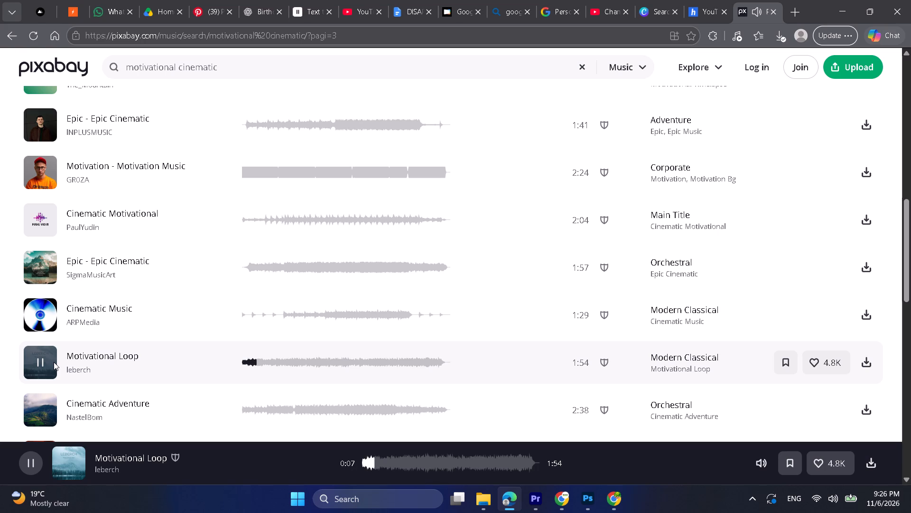
click(45, 361)
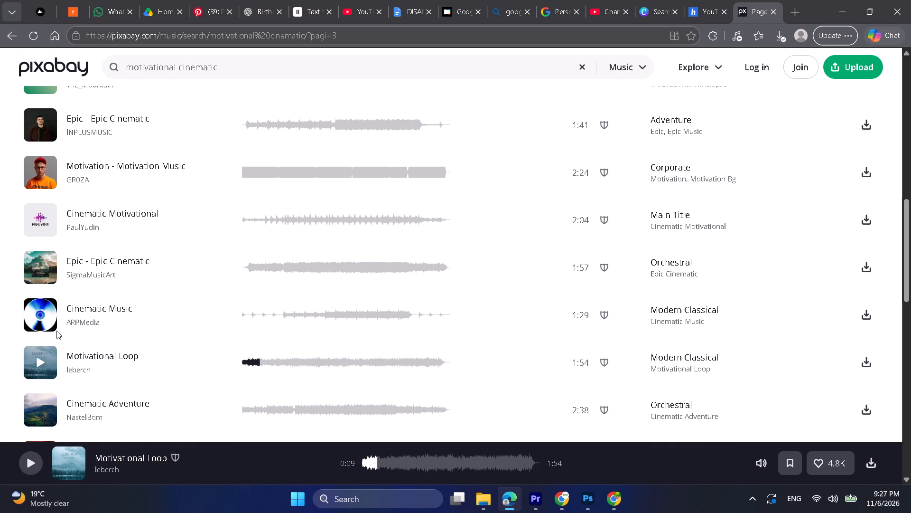
scroll(55, 306, down, 2)
click(39, 290)
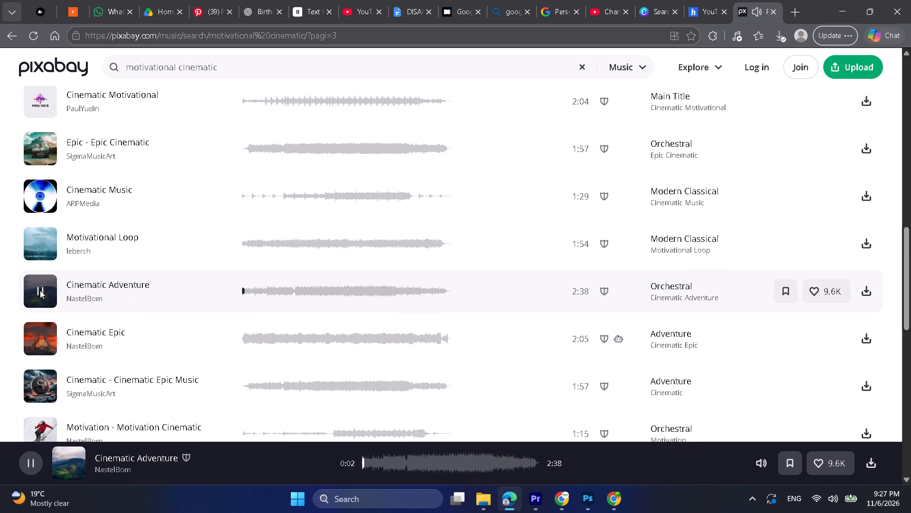
click(267, 292)
Preview NastelBom's "Cinematic Epic", skipping ahead to about 0:13, and pause it.
scroll(267, 292, down, 2)
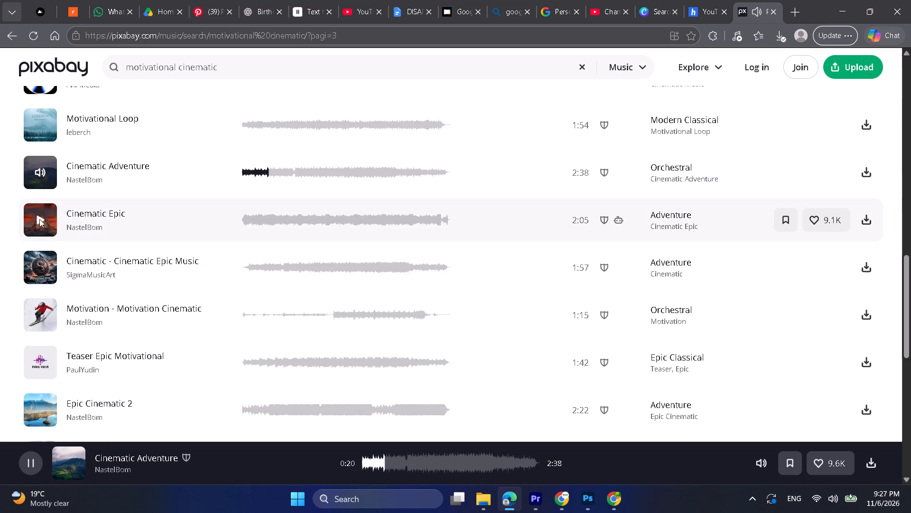
click(39, 219)
click(243, 226)
click(264, 225)
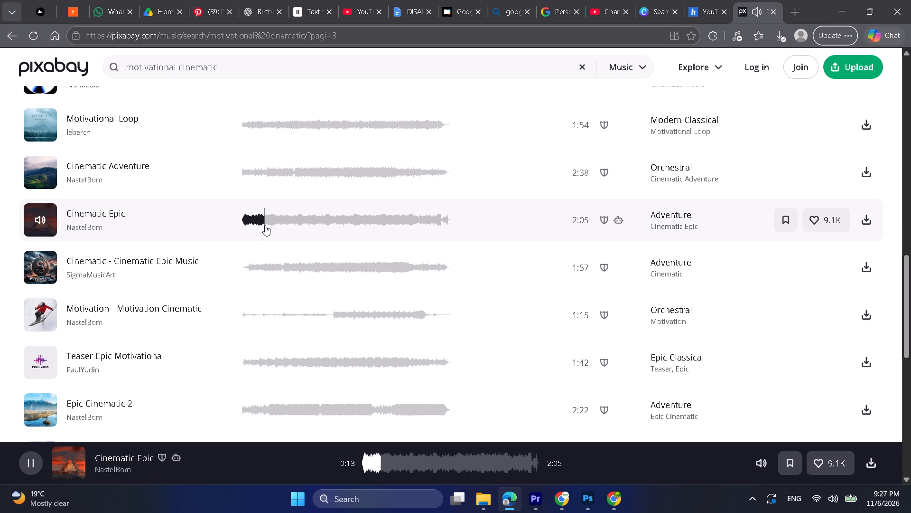
click(42, 218)
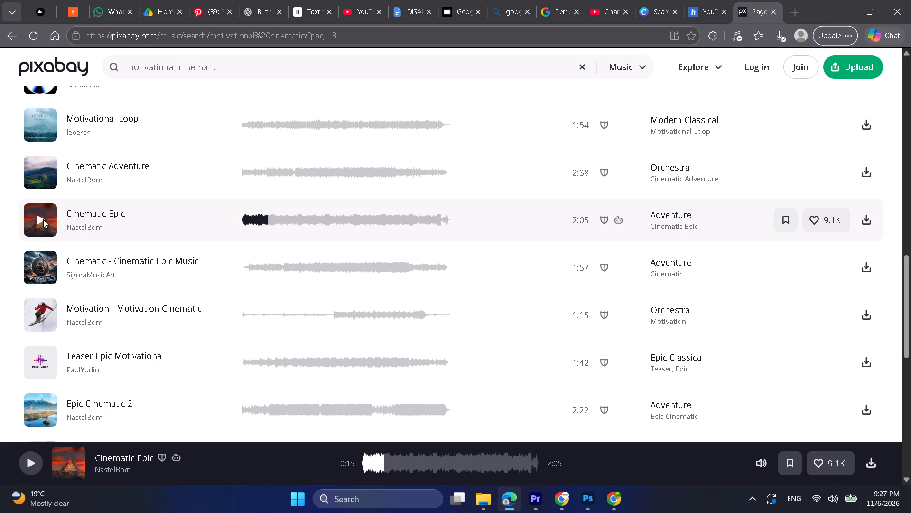
Preview SigmaMusicArt's "Cinematic - Cinematic Epic Music", skipping ahead to about 0:15 and 0:26.
click(42, 270)
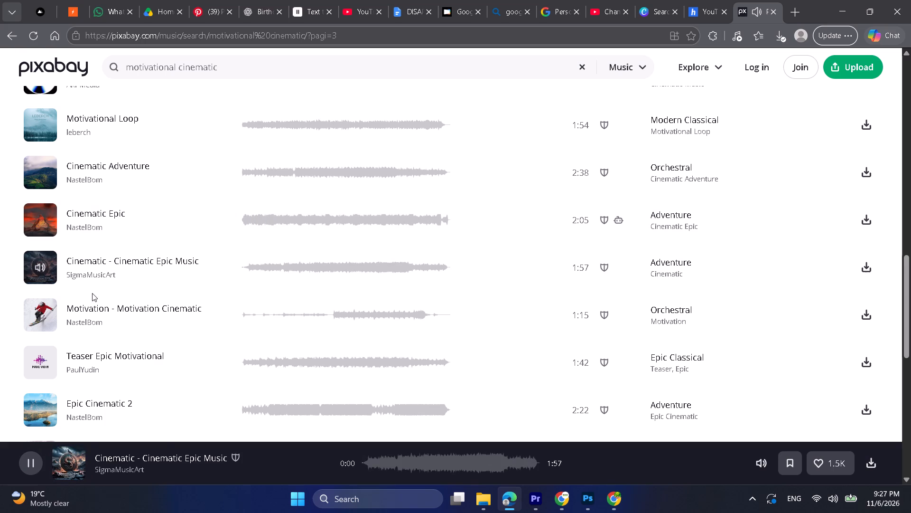
click(268, 273)
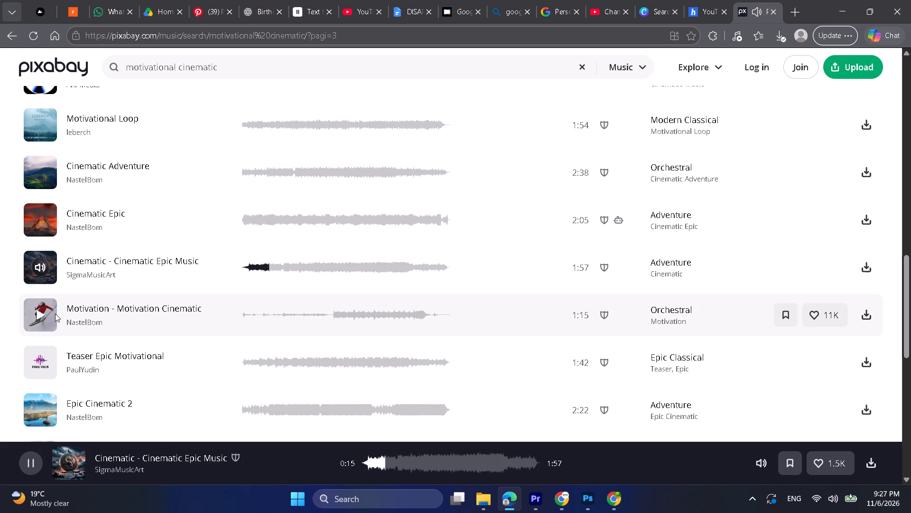
click(289, 274)
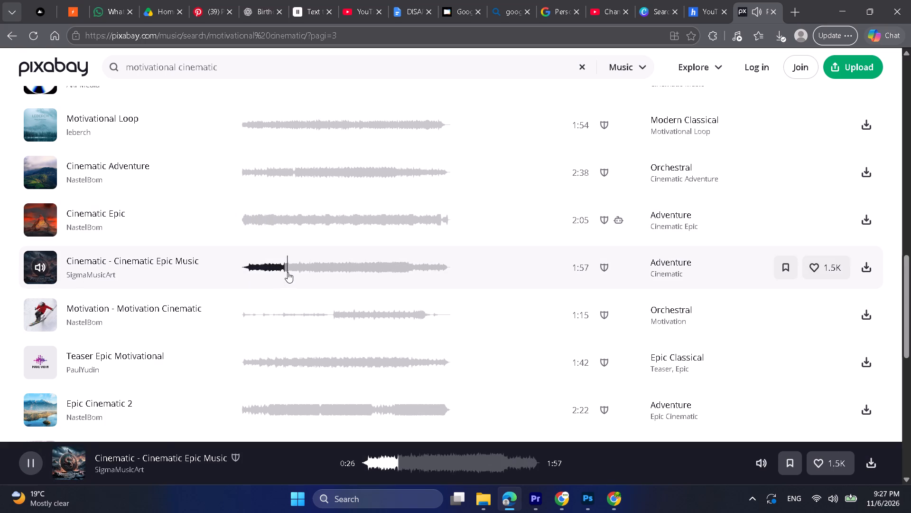
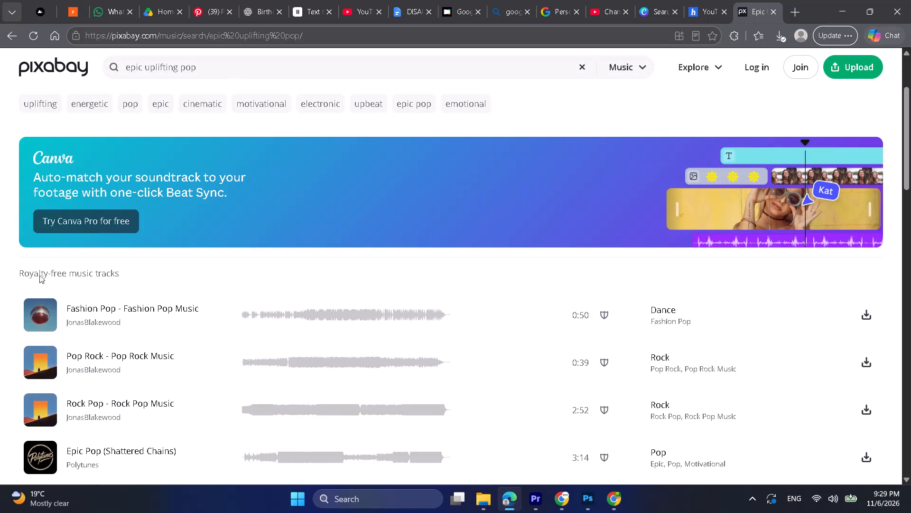
Preview the first six "epic uplifting pop" tracks in turn, from Fashion Pop through Epic Pop (Shattered Chains) to Upbeat Pop, to judge their fit.
click(36, 316)
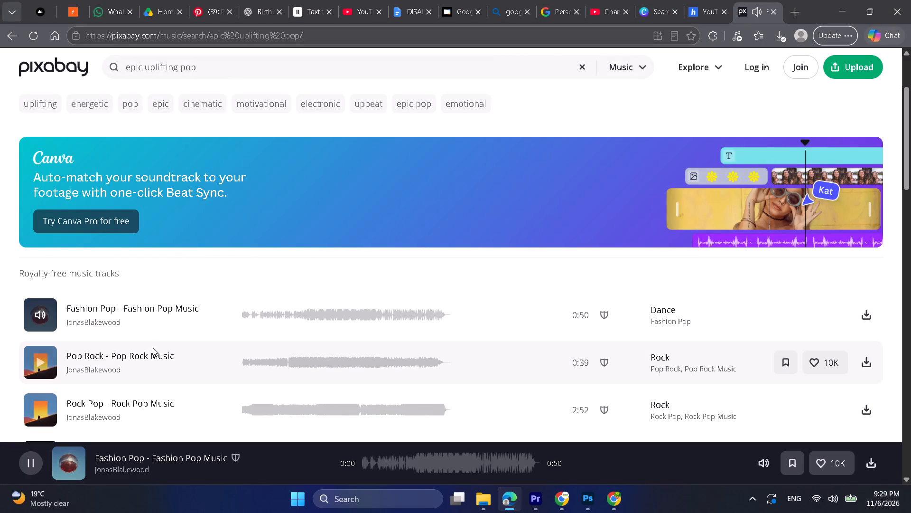
scroll(185, 370, down, 2)
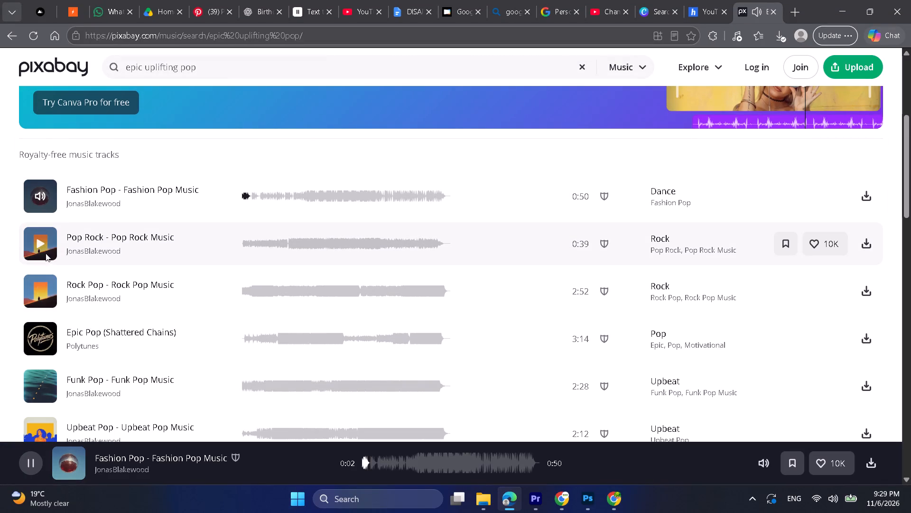
click(40, 244)
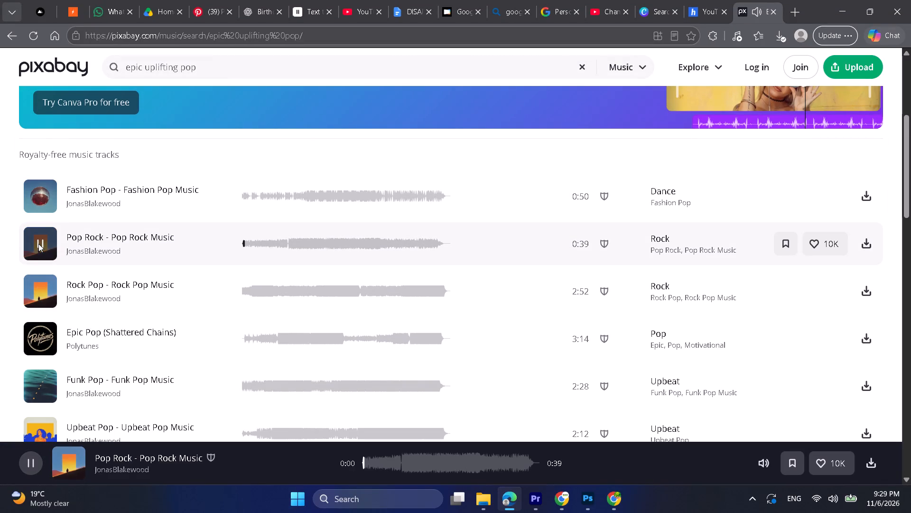
click(40, 290)
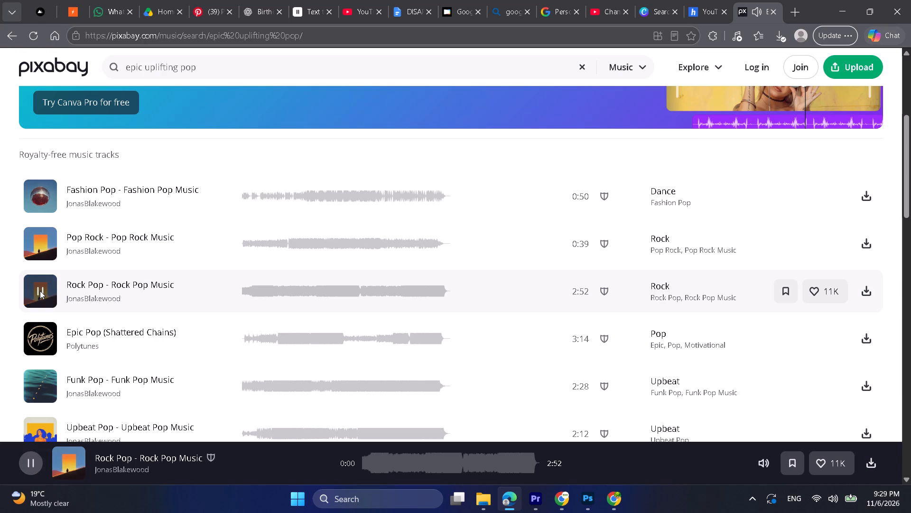
click(40, 291)
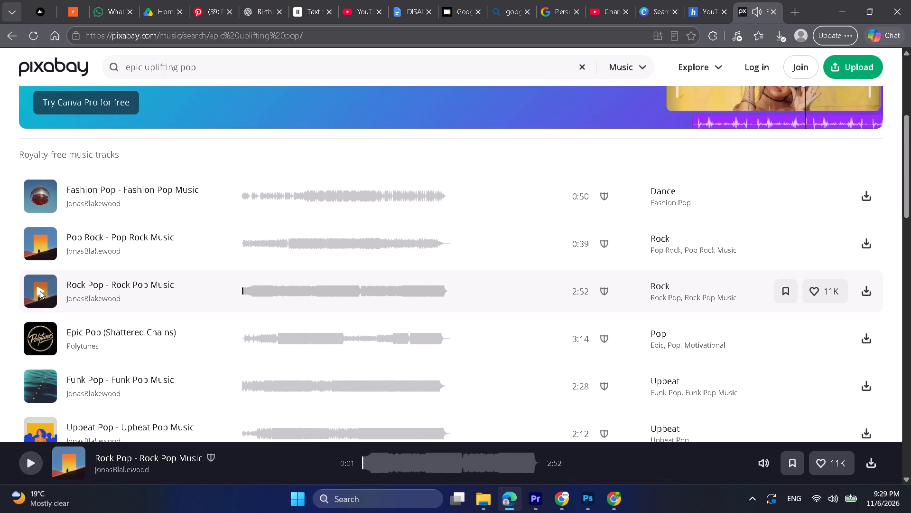
scroll(39, 275, down, 1)
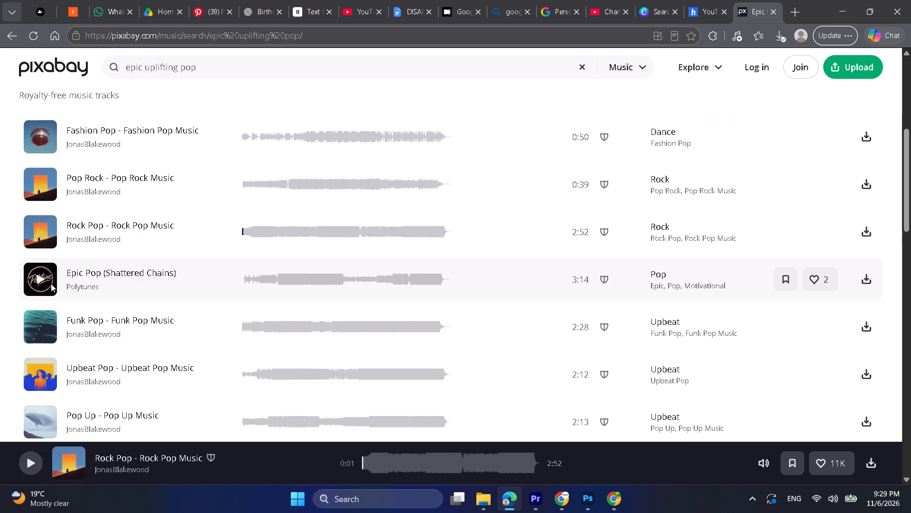
click(40, 277)
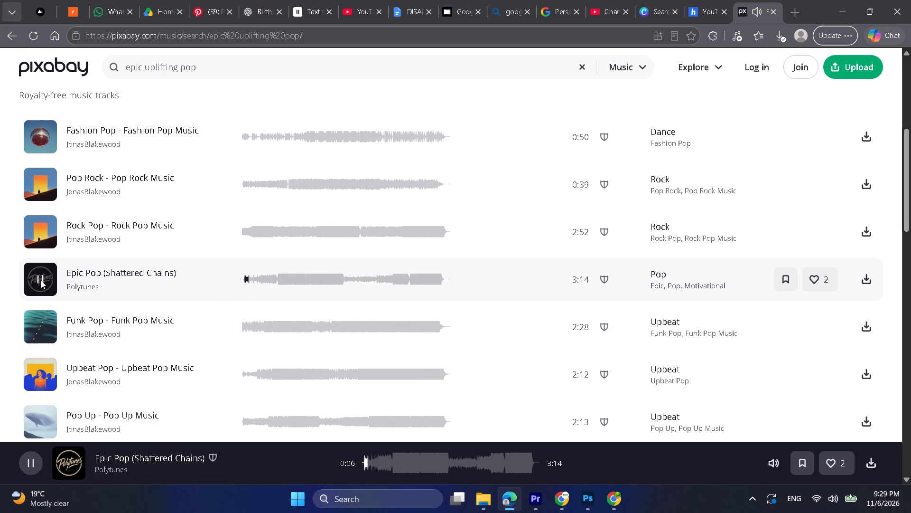
click(41, 320)
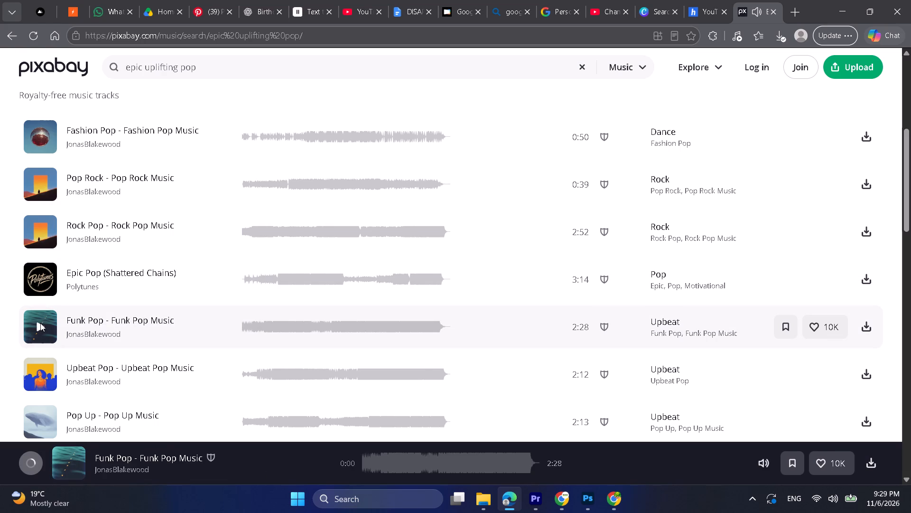
click(40, 325)
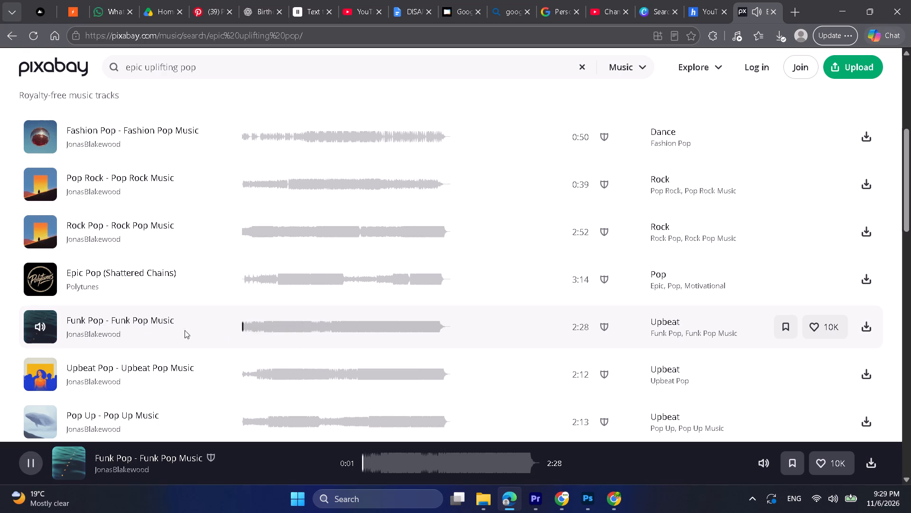
click(38, 322)
scroll(44, 322, down, 1)
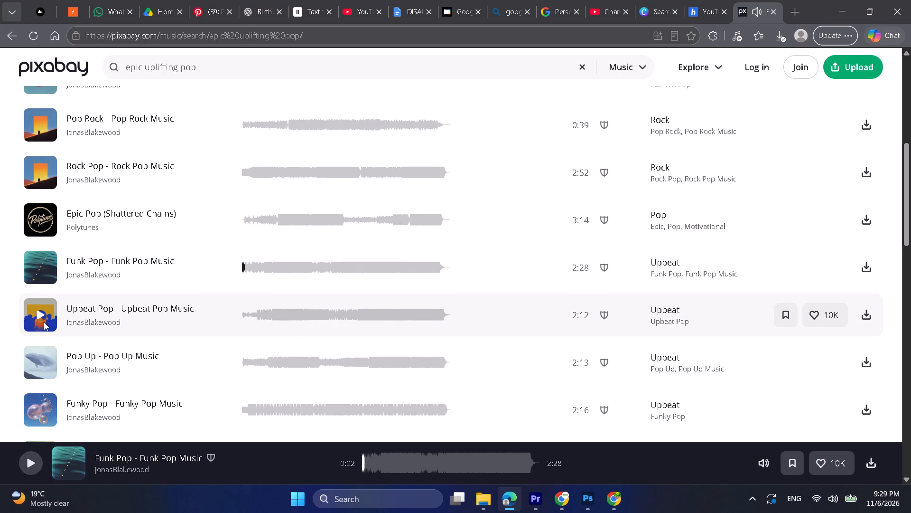
click(43, 311)
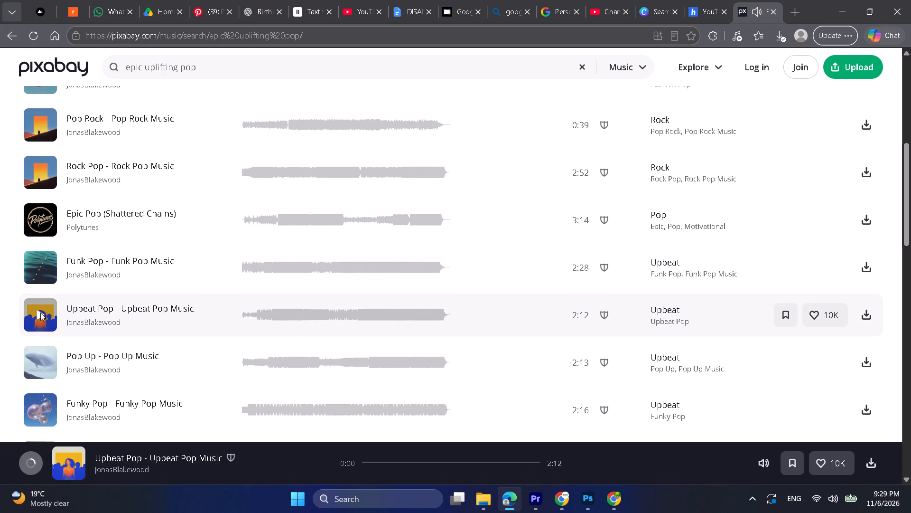
click(39, 313)
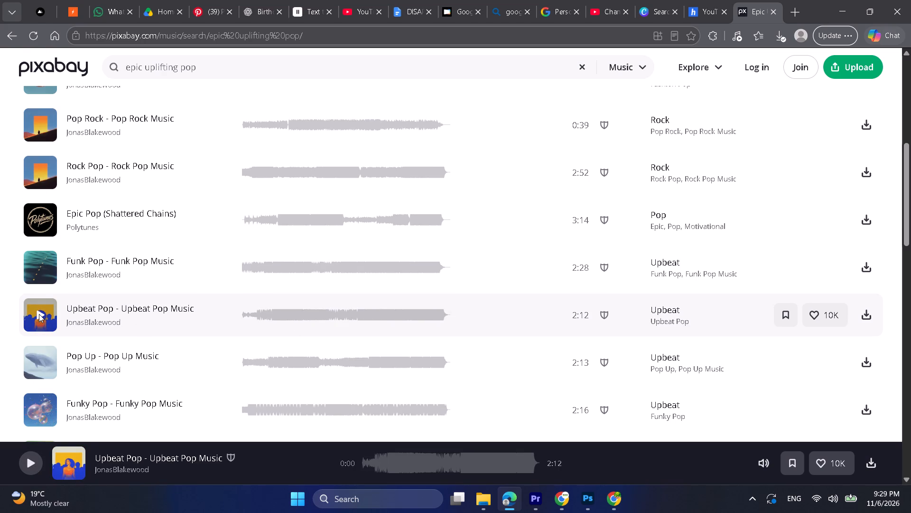